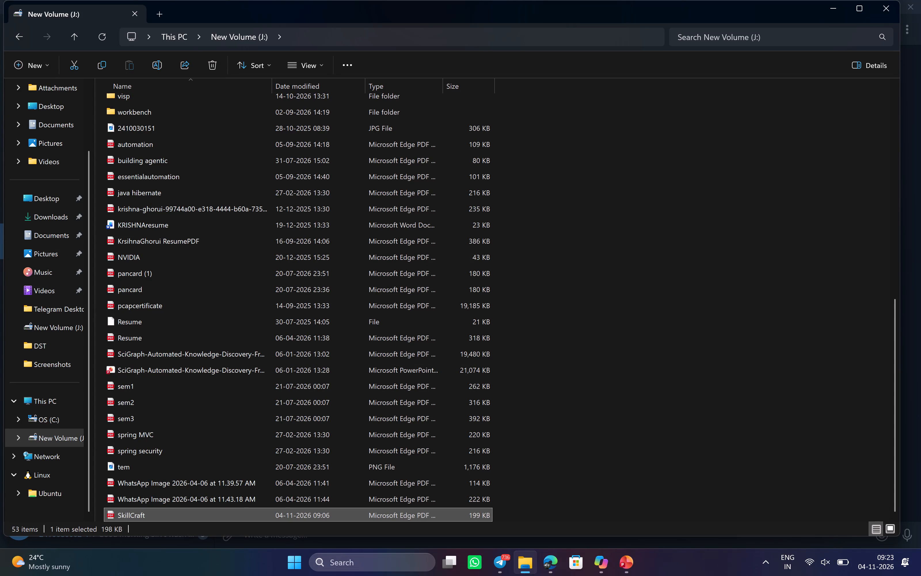
Find Word through the system search and launch it.
{"action": "left_click", "coordinate": [550, 561]}
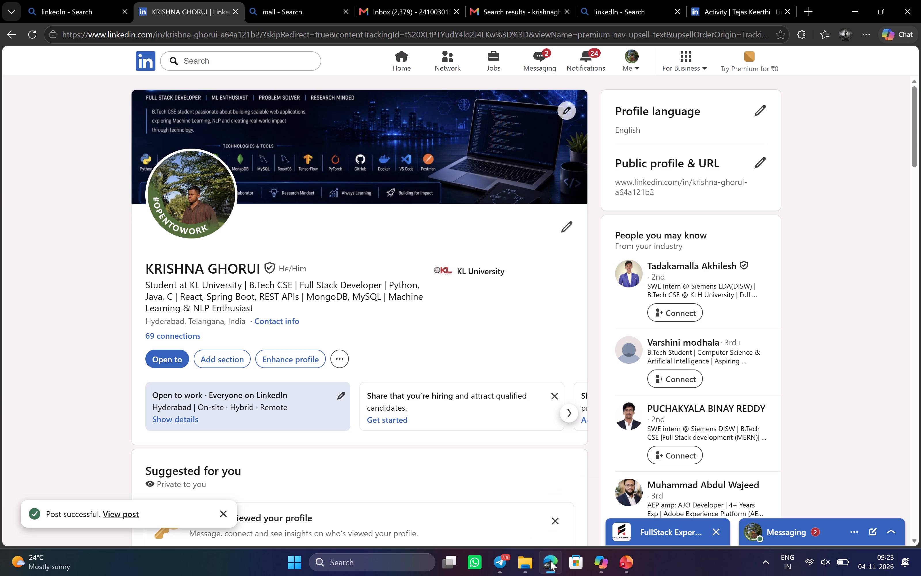
{"action": "left_click", "coordinate": [373, 557]}
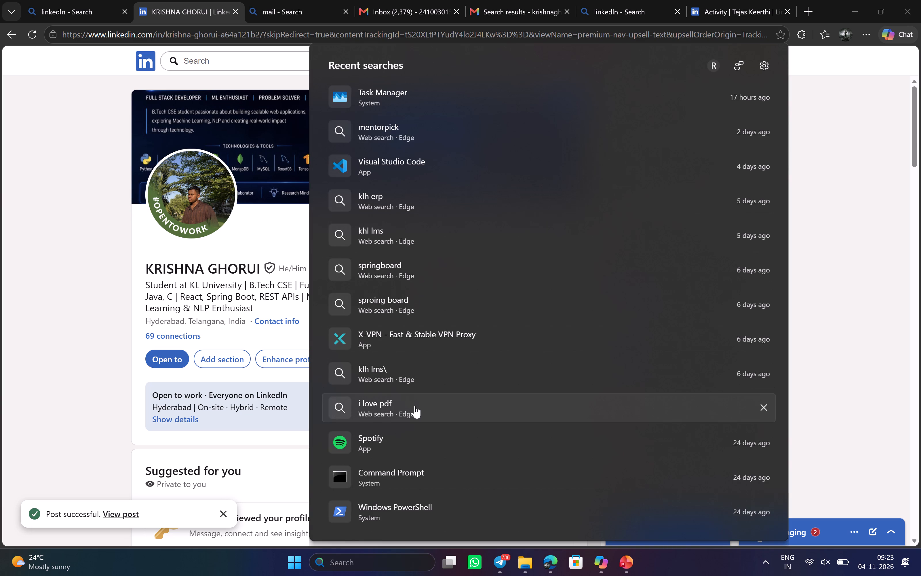
{"action": "key", "text": "w"}
{"action": "type", "text": "ord"}
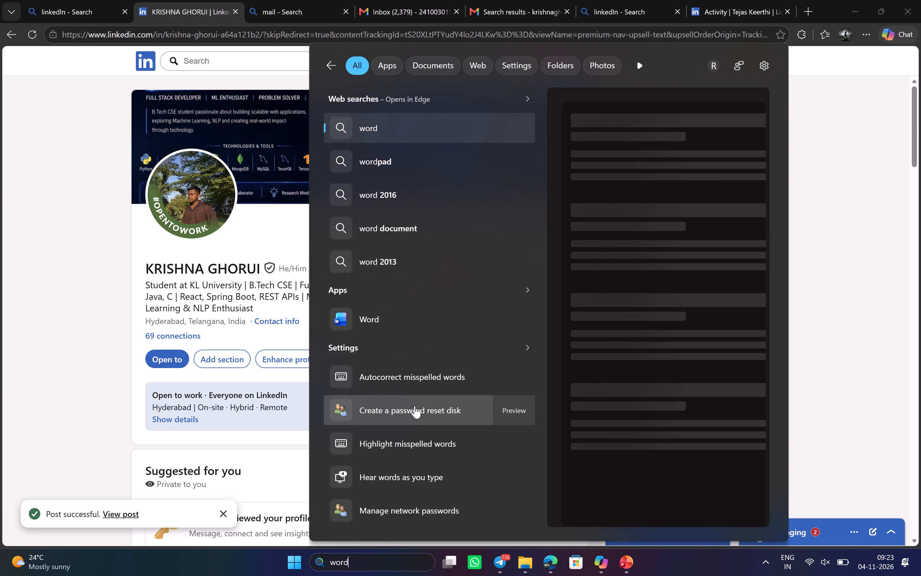
{"action": "left_click", "coordinate": [368, 331]}
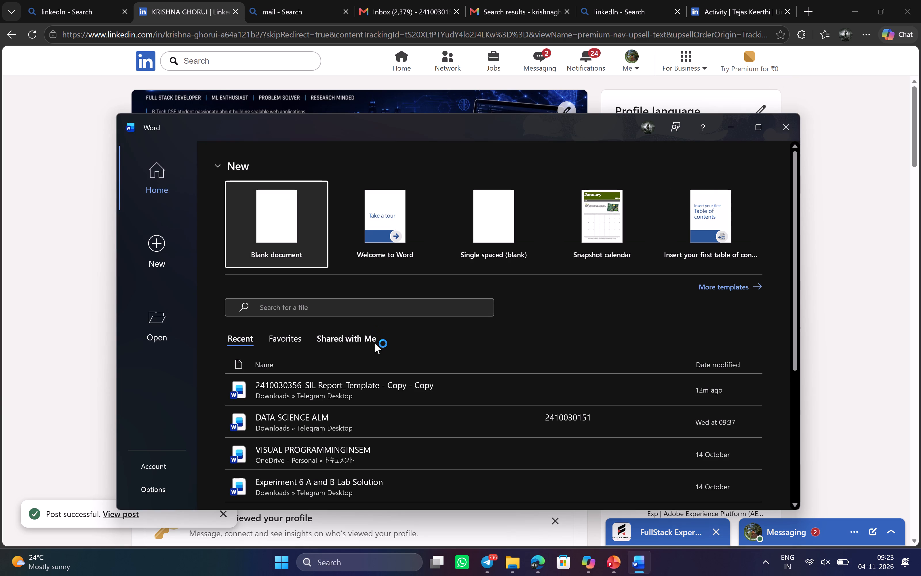
Look through Word's lists of recent documents for the resume file.
{"action": "scroll", "coordinate": [375, 343], "scroll_direction": "down", "scroll_amount": 2}
{"action": "scroll", "coordinate": [362, 291], "scroll_direction": "down", "scroll_amount": 1}
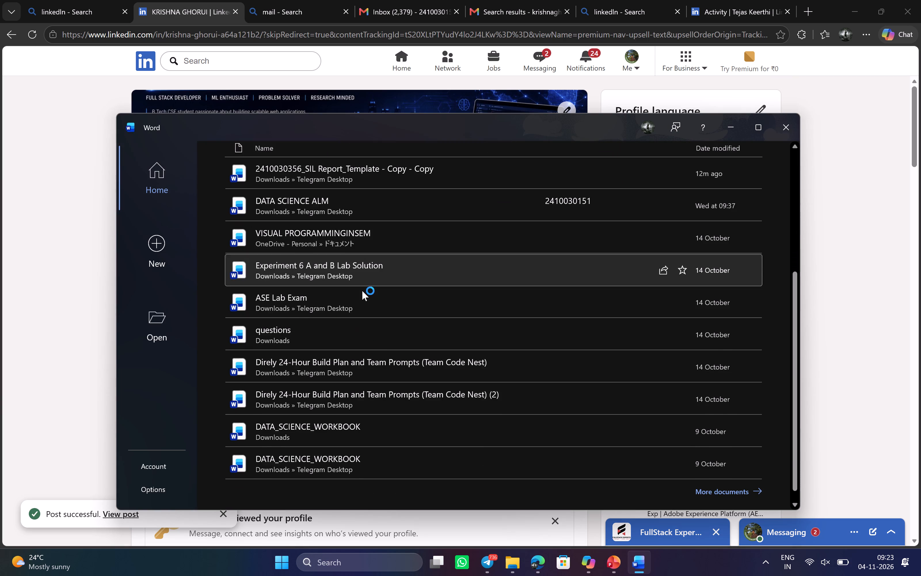
{"action": "scroll", "coordinate": [362, 291], "scroll_direction": "down", "scroll_amount": 4}
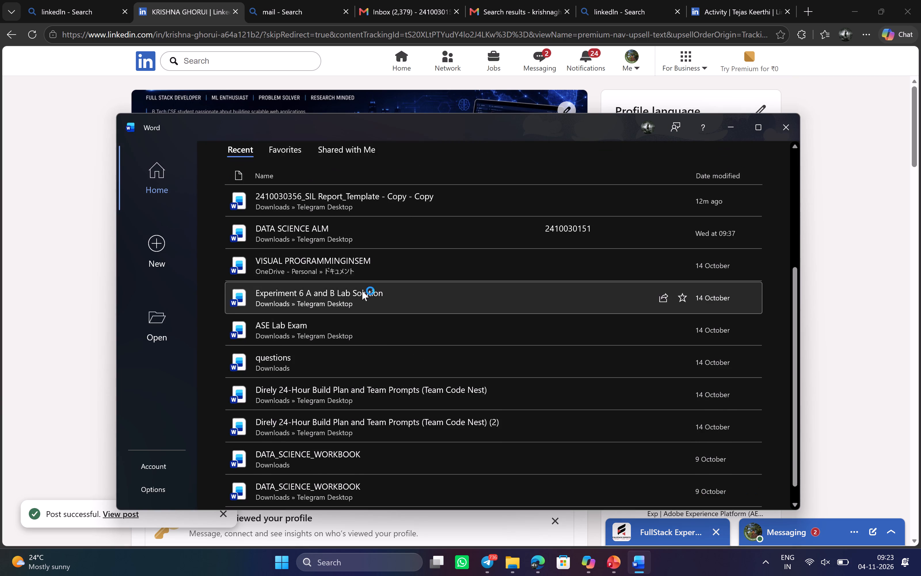
{"action": "scroll", "coordinate": [362, 291], "scroll_direction": "down", "scroll_amount": 4}
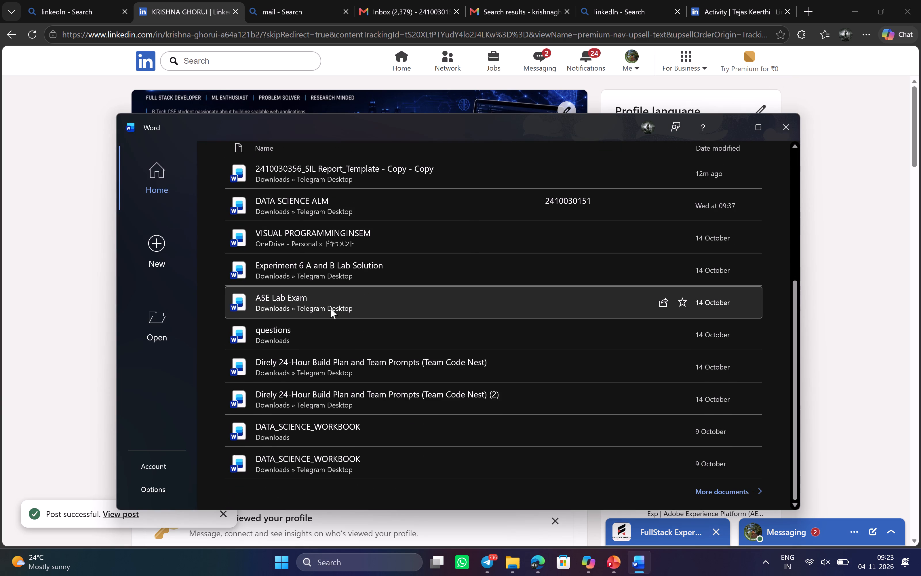
{"action": "scroll", "coordinate": [321, 223], "scroll_direction": "down", "scroll_amount": 5}
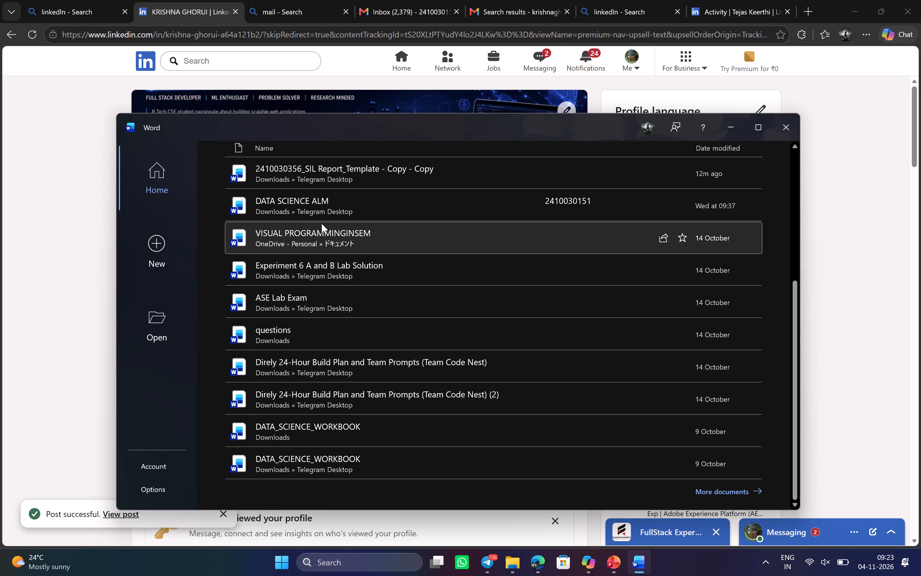
{"action": "scroll", "coordinate": [322, 311], "scroll_direction": "up", "scroll_amount": 10}
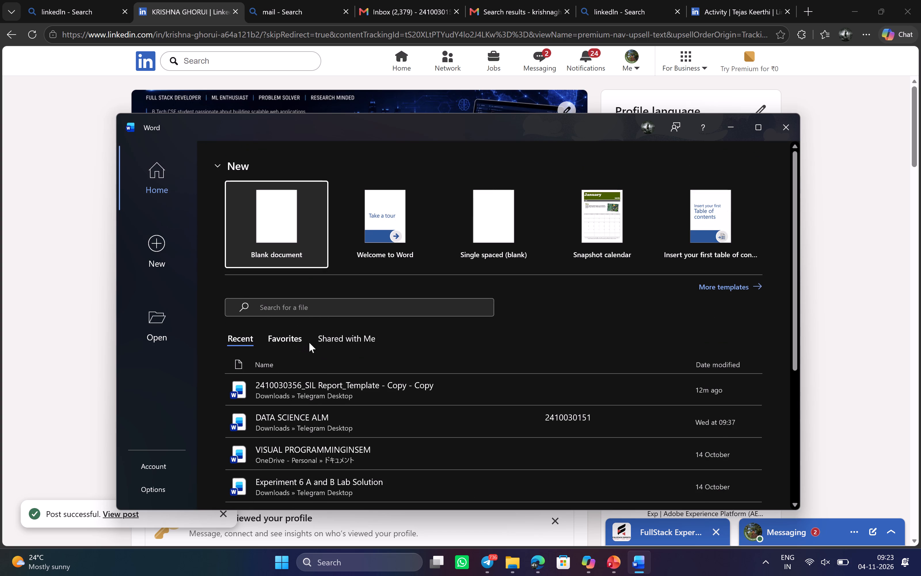
{"action": "left_click", "coordinate": [162, 317]}
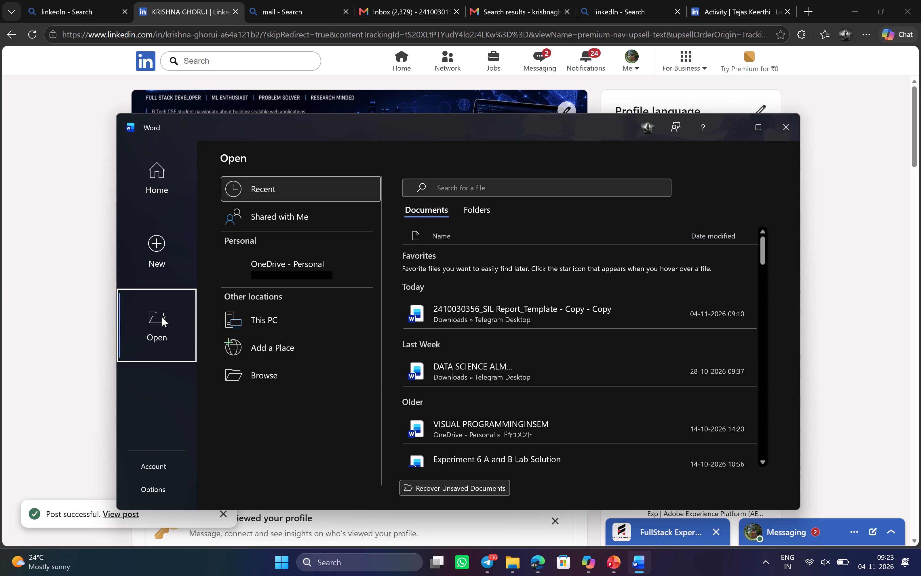
{"action": "scroll", "coordinate": [482, 341], "scroll_direction": "down", "scroll_amount": 3}
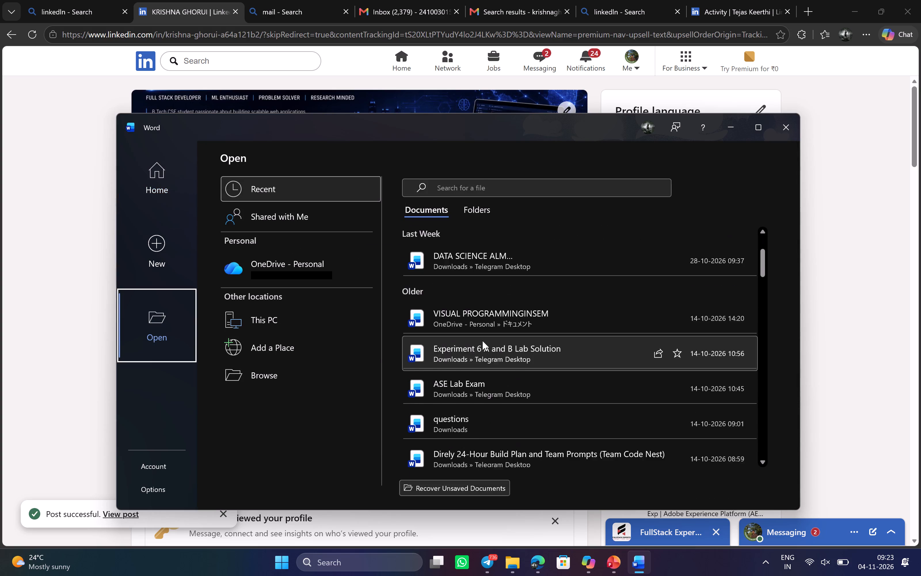
{"action": "scroll", "coordinate": [482, 341], "scroll_direction": "down", "scroll_amount": 3}
{"action": "scroll", "coordinate": [485, 324], "scroll_direction": "up", "scroll_amount": 1, "text": "ctrl"}
{"action": "scroll", "coordinate": [485, 324], "scroll_direction": "down", "scroll_amount": 1, "text": "ctrl"}
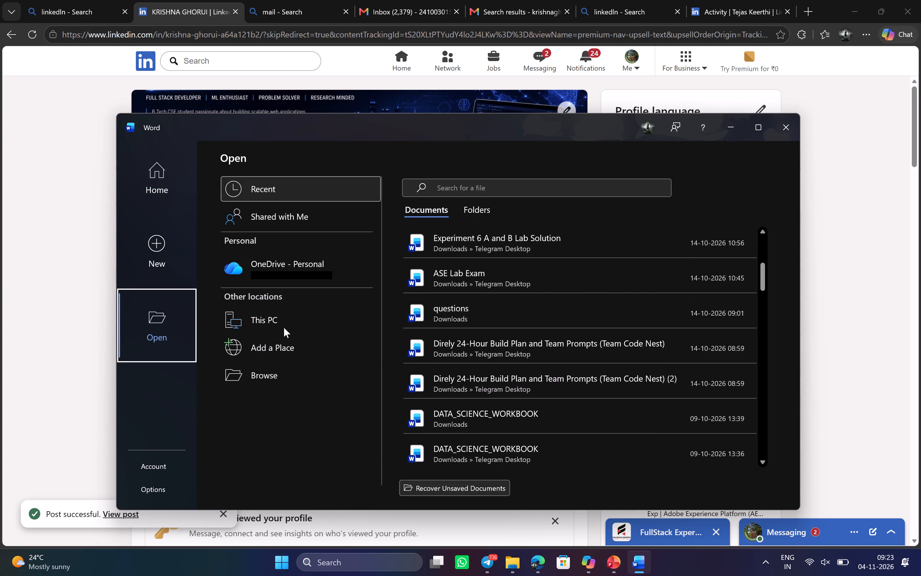
Open the resume document from the ドキュメント folder of the personal OneDrive.
{"action": "double_click", "coordinate": [303, 264]}
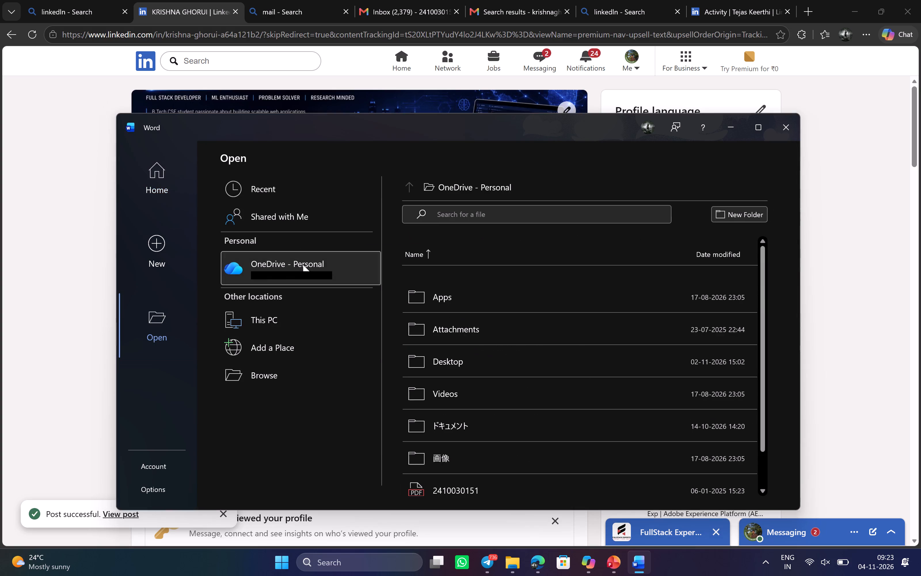
{"action": "scroll", "coordinate": [484, 279], "scroll_direction": "down", "scroll_amount": 7}
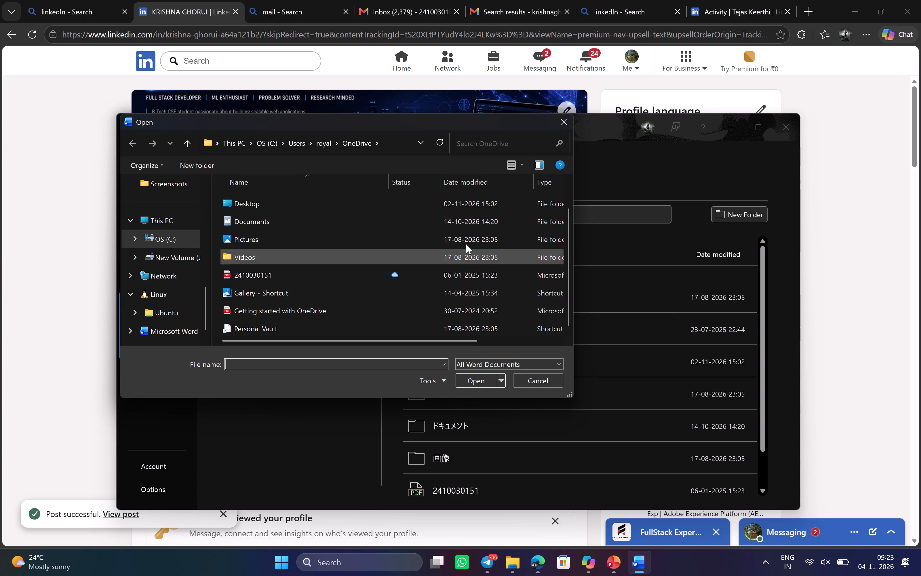
{"action": "left_click", "coordinate": [565, 119]}
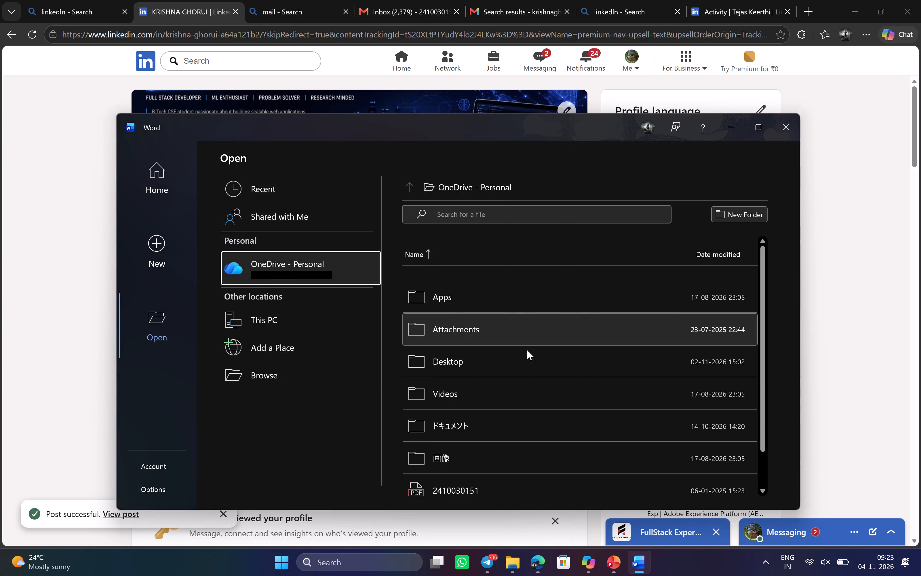
{"action": "double_click", "coordinate": [468, 419]}
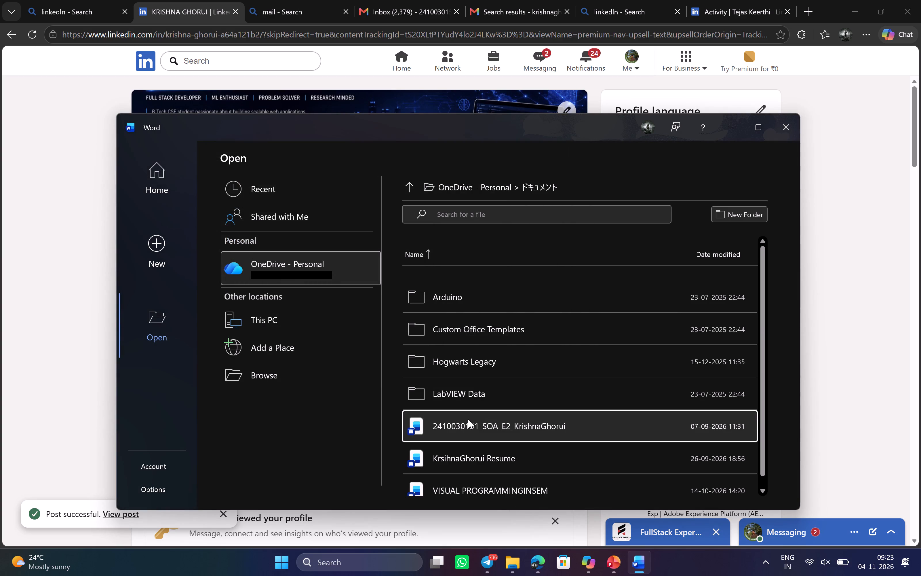
{"action": "scroll", "coordinate": [468, 419], "scroll_direction": "down", "scroll_amount": 4}
{"action": "double_click", "coordinate": [462, 448]}
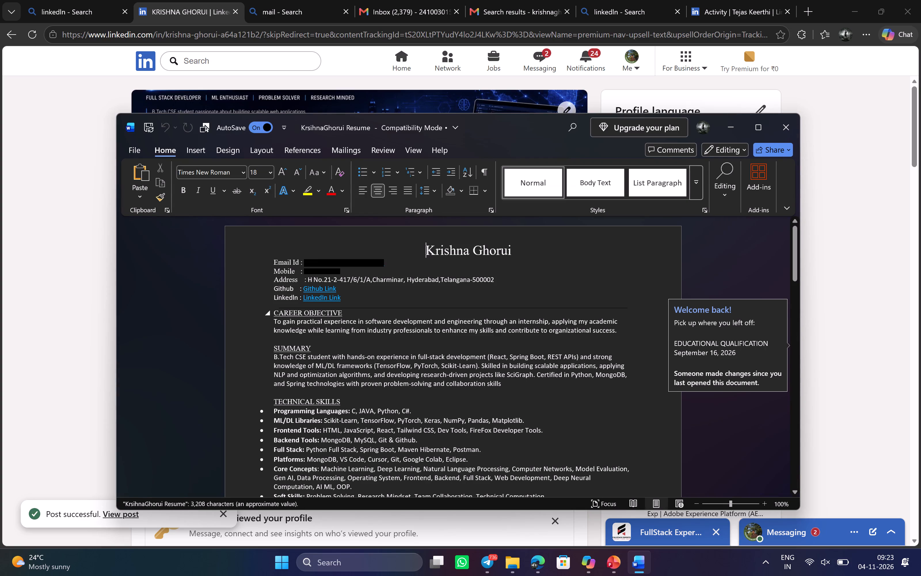
Read through the resume from the career objective and technical skills down to the projects and certificates.
{"action": "scroll", "coordinate": [452, 307], "scroll_direction": "down", "scroll_amount": 1}
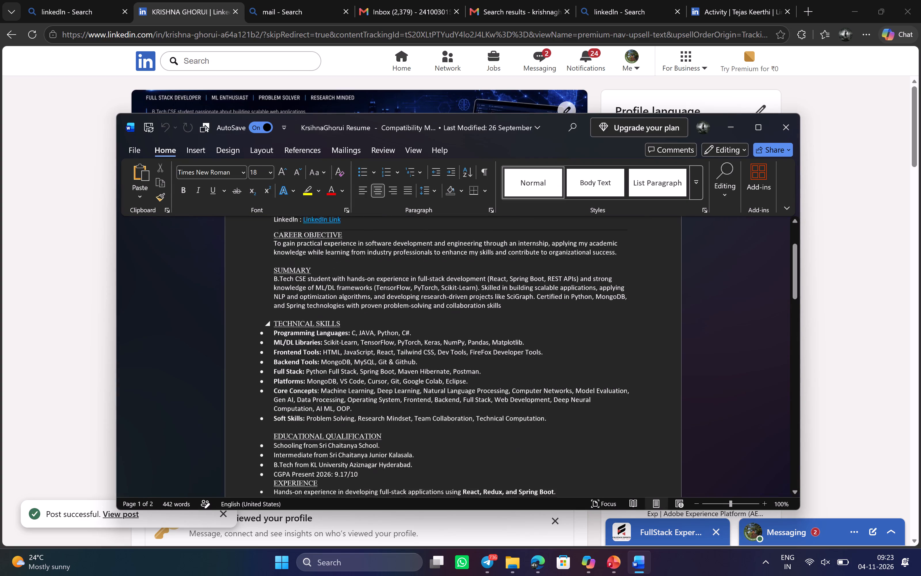
{"action": "scroll", "coordinate": [452, 307], "scroll_direction": "down", "scroll_amount": 1}
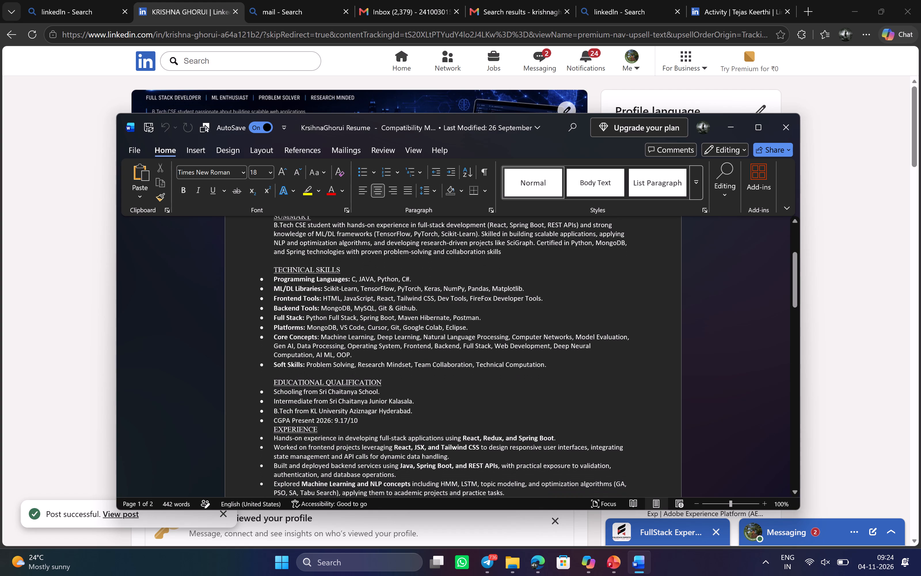
{"action": "scroll", "coordinate": [452, 307], "scroll_direction": "down", "scroll_amount": 1}
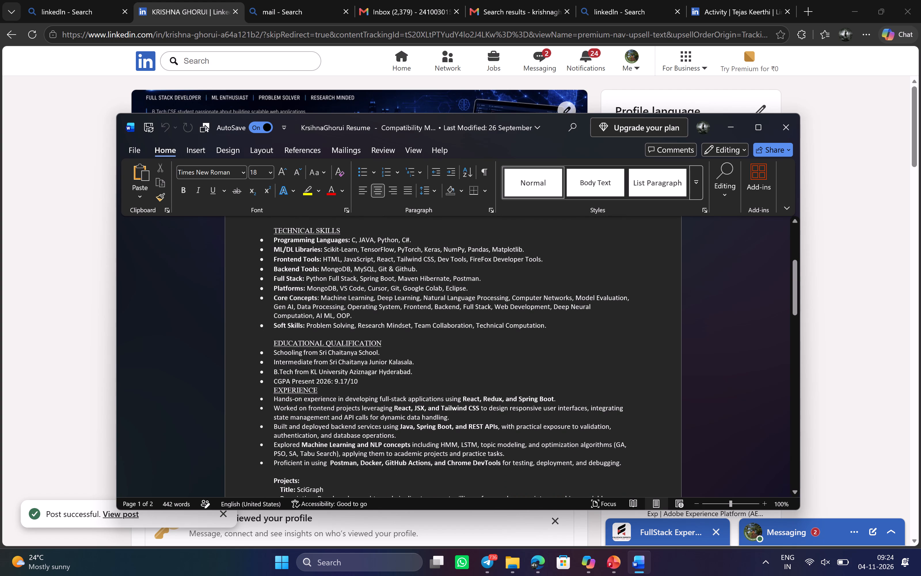
{"action": "scroll", "coordinate": [452, 307], "scroll_direction": "down", "scroll_amount": 1}
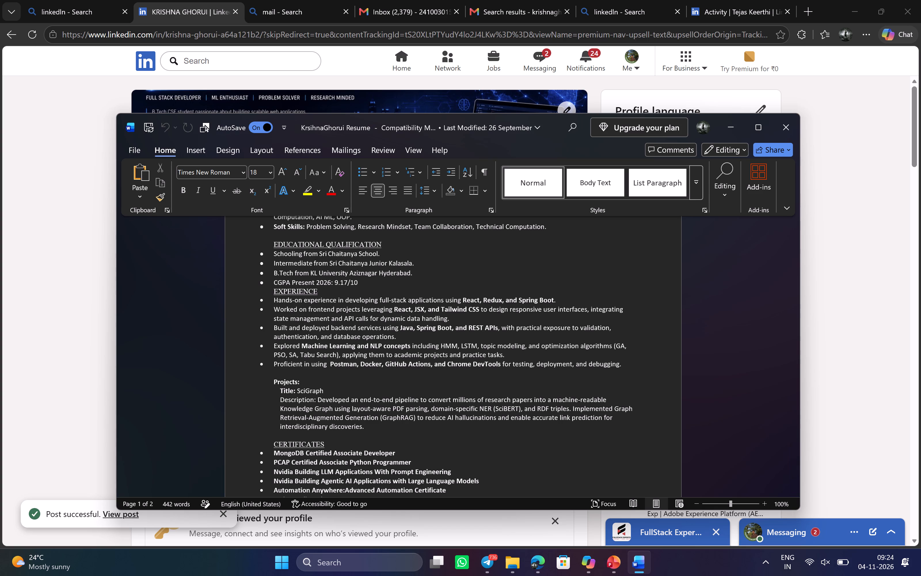
{"action": "scroll", "coordinate": [452, 307], "scroll_direction": "down", "scroll_amount": 1}
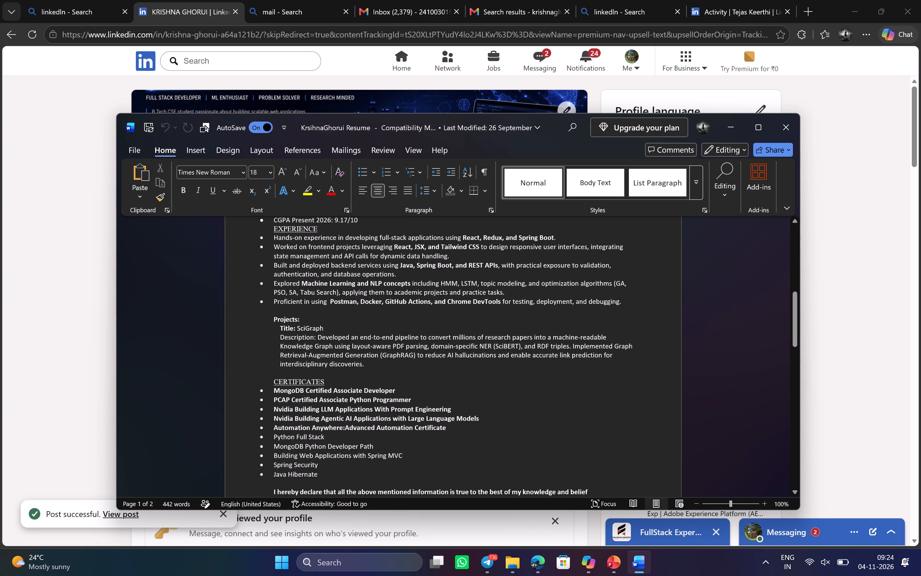
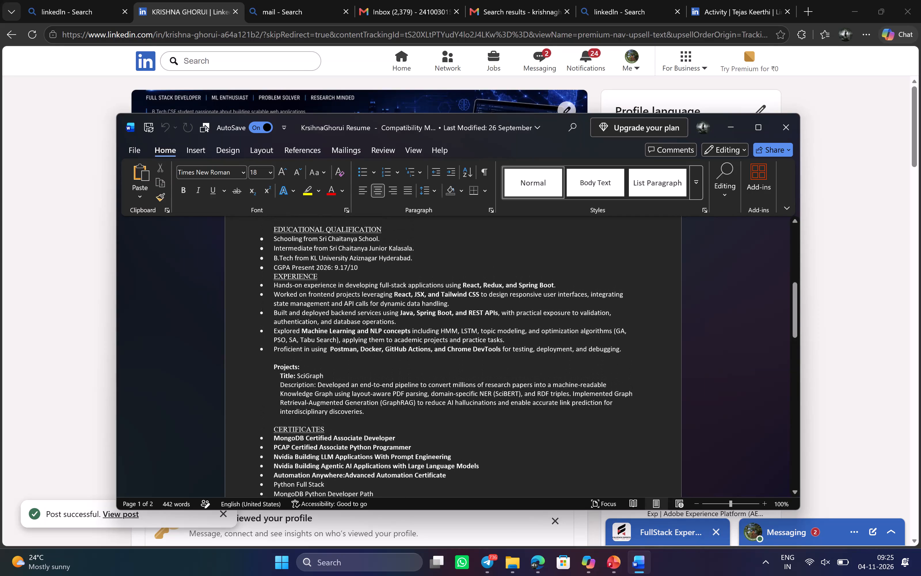
Replace the EXPERIENCE section heading of the resume with PROJECTS.
{"action": "scroll", "coordinate": [452, 307], "scroll_direction": "right", "scroll_amount": 2}
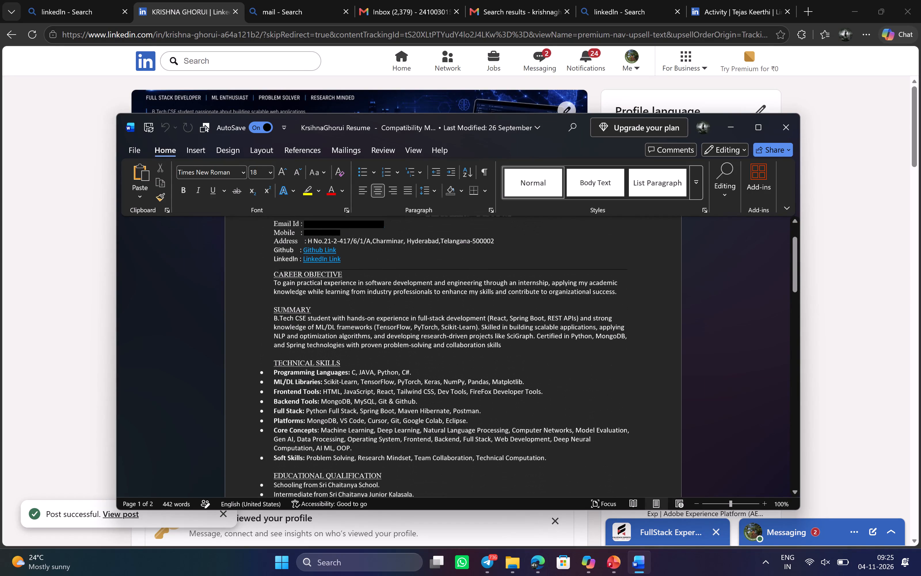
{"action": "scroll", "coordinate": [452, 307], "scroll_direction": "right", "scroll_amount": 1}
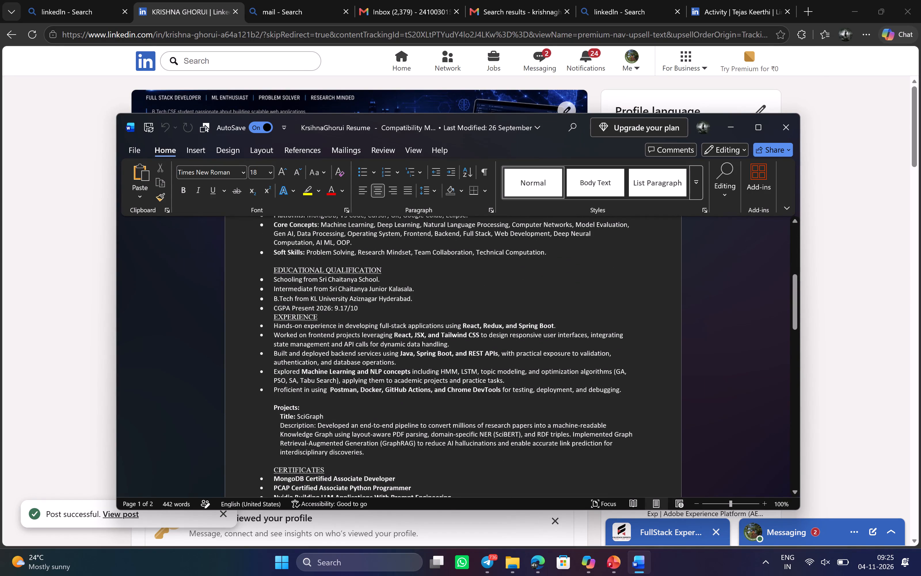
{"action": "left_click", "coordinate": [318, 318]}
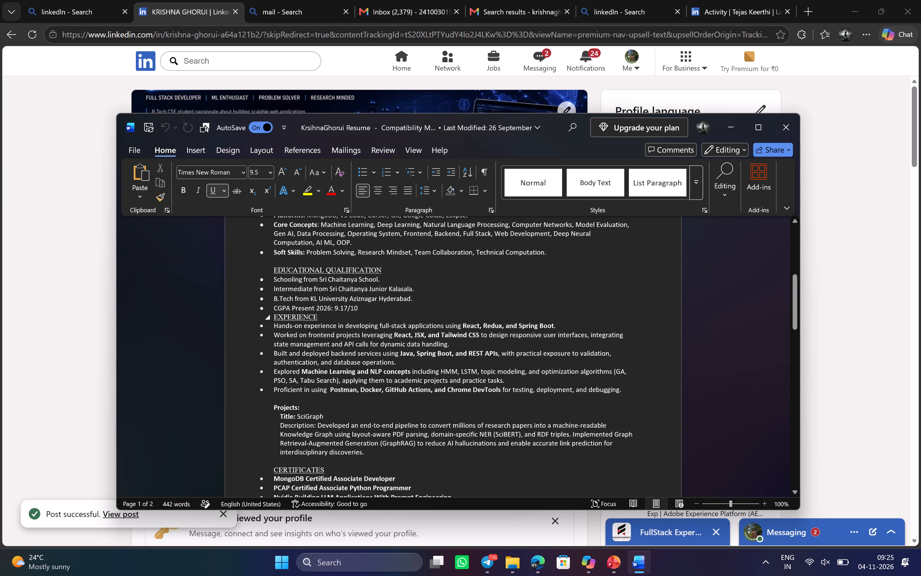
{"action": "key", "text": "BackSpace"}
{"action": "key", "text": "BackSpace"}
{"action": "key", "text": "BackSpace"}
{"action": "key", "text": "BackSpace"}
{"action": "key", "text": "BackSpace"}
{"action": "key", "text": "BackSpace"}
{"action": "key", "text": "BackSpace"}
{"action": "key", "text": "BackSpace"}
{"action": "key", "text": "BackSpace"}
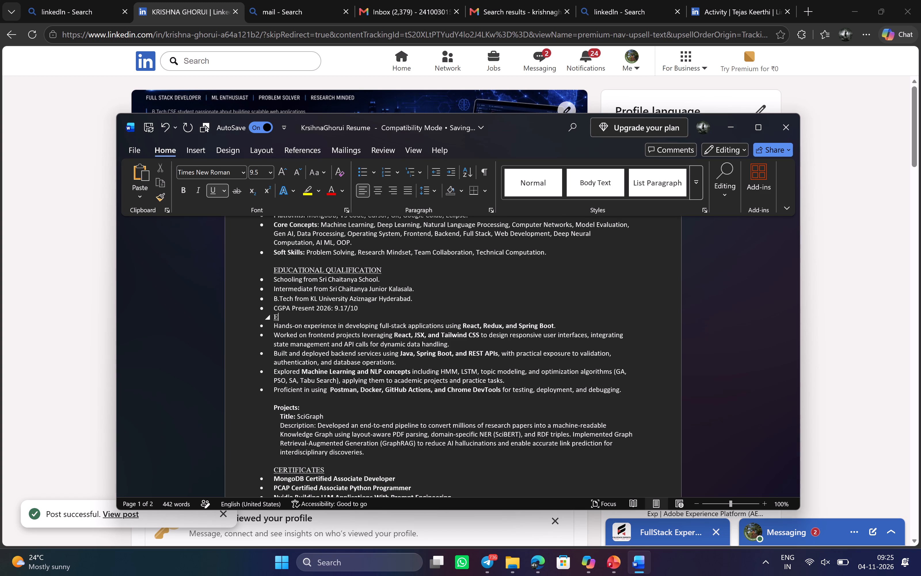
{"action": "key", "text": "BackSpace"}
{"action": "key", "text": "shift+p"}
{"action": "type", "text": "ROJECTS"}
Delete all the experience bullet points between the PROJECTS heading and the "Projects:" line.
{"action": "left_click_drag", "start_coordinate": [271, 324], "coordinate": [420, 372]}
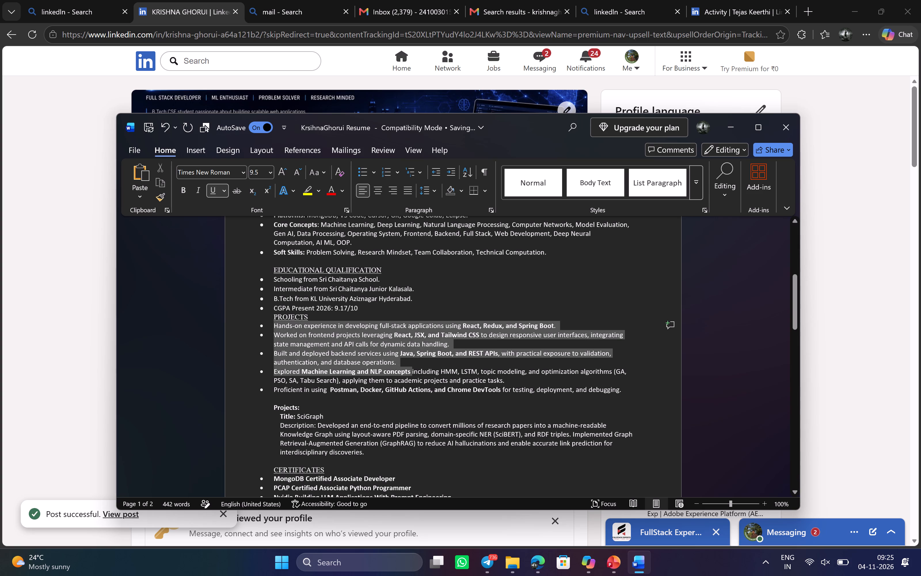
{"action": "left_click_drag", "start_coordinate": [420, 372], "coordinate": [505, 394]}
{"action": "key", "text": "BackSpace"}
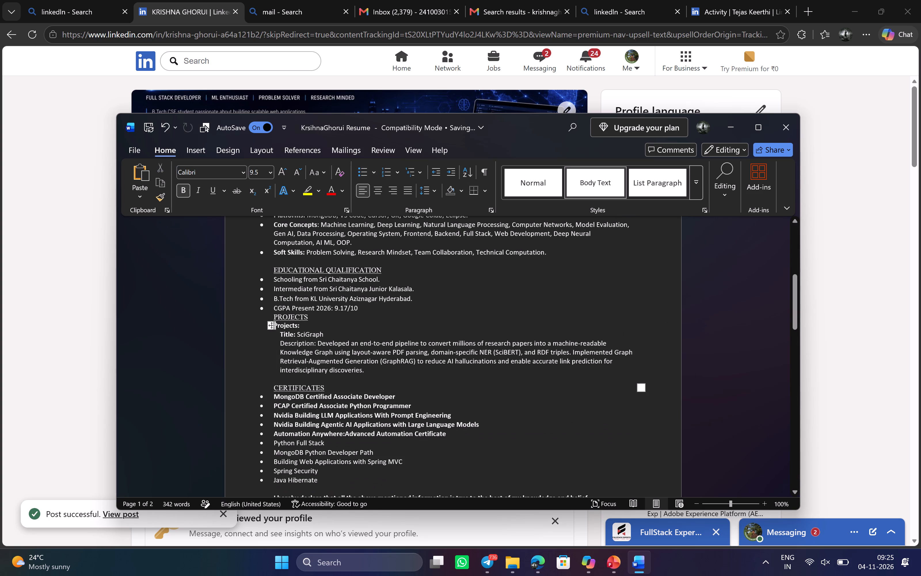
Remove the redundant "Projects:" line so the SciGraph entry directly follows the PROJECTS heading.
{"action": "left_click", "coordinate": [324, 331]}
{"action": "left_click", "coordinate": [312, 326]}
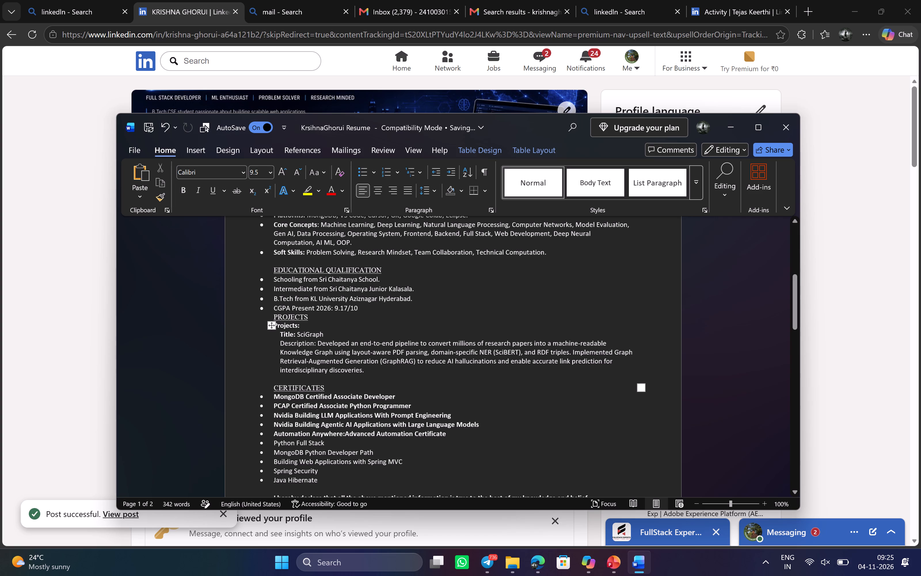
{"action": "key", "text": "BackSpace"}
{"action": "key", "text": "BackSpace"}
{"action": "key", "text": "BackSpace"}
{"action": "key", "text": "BackSpace"}
{"action": "key", "text": "BackSpace"}
{"action": "key", "text": "BackSpace"}
{"action": "key", "text": "BackSpace"}
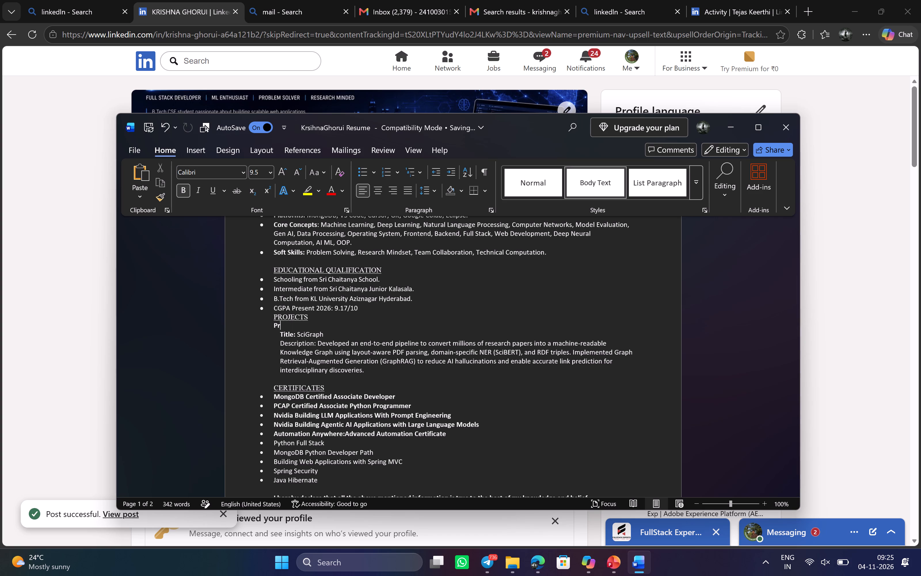
{"action": "key", "text": "BackSpace"}
{"action": "key", "text": "BackSpace"}
{"action": "key", "text": "BackSpace"}
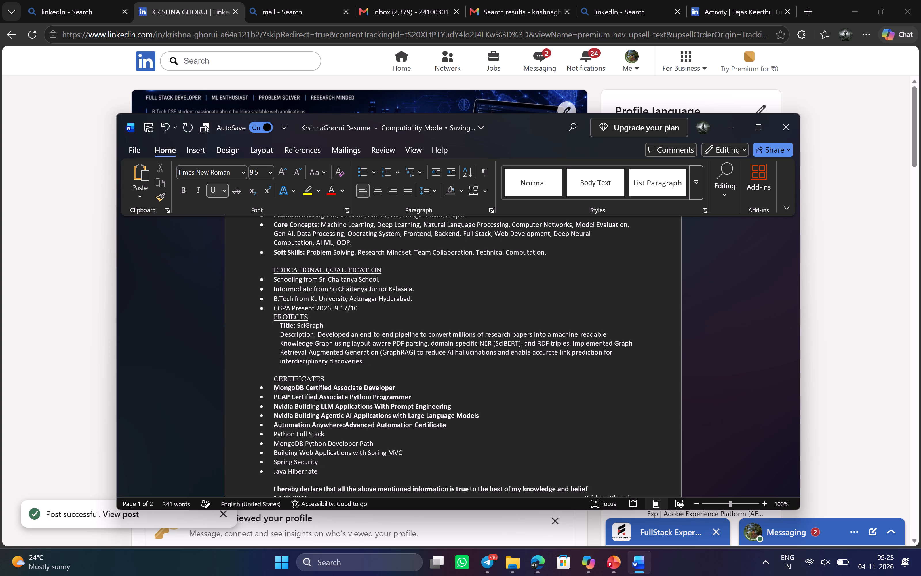
Add a second project entry reading "Title:Direly" below the SciGraph description, separated by a blank line.
{"action": "left_click", "coordinate": [369, 363]}
{"action": "key", "text": "Return"}
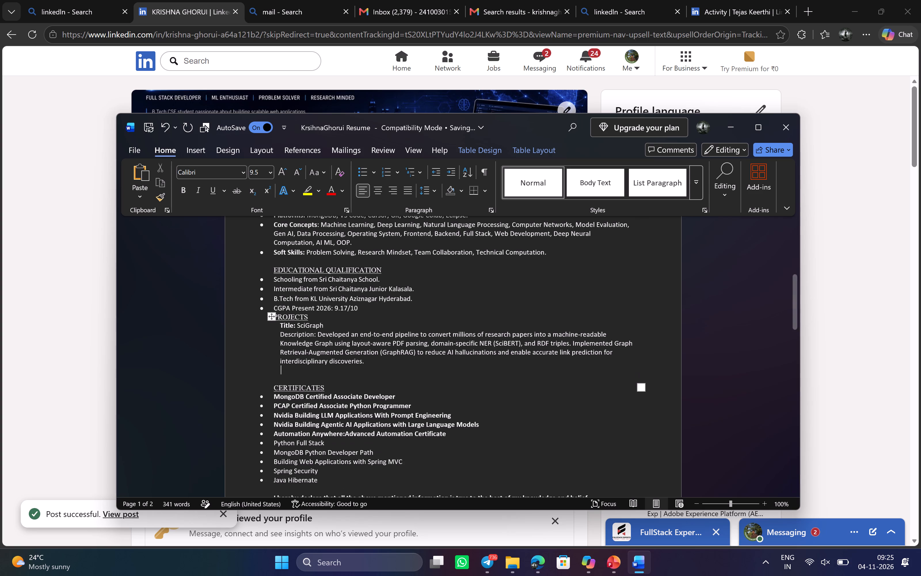
{"action": "key", "text": "space"}
{"action": "key", "text": "Return"}
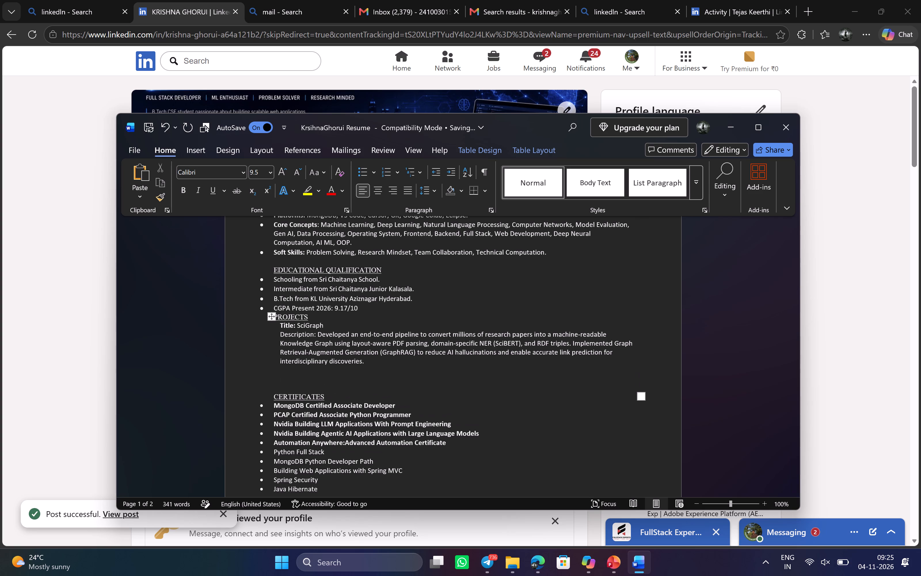
{"action": "key", "text": "shift+t"}
{"action": "type", "text": "itles"}
{"action": "key", "text": "BackSpace"}
{"action": "key", "text": "e"}
{"action": "key", "text": "shift+colon"}
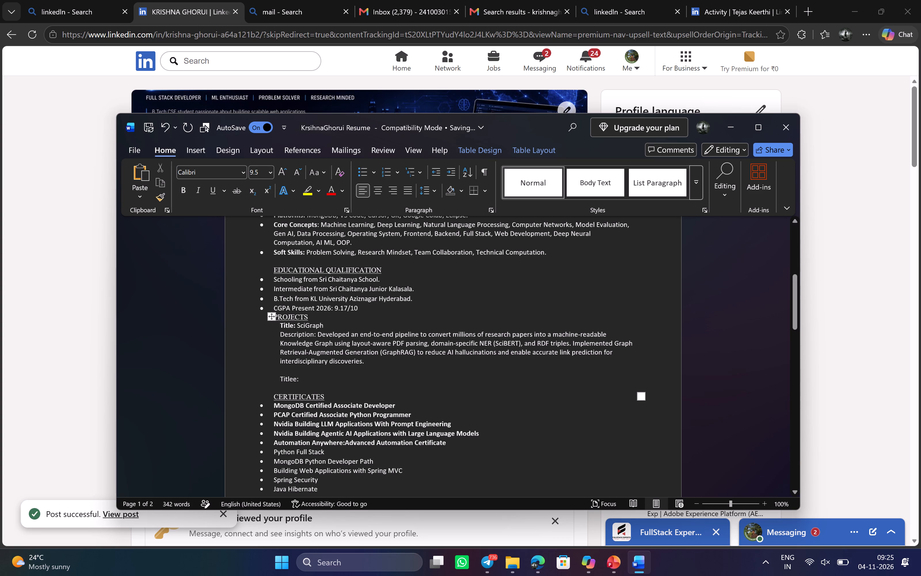
{"action": "key", "text": "Left"}
{"action": "key", "text": "BackSpace"}
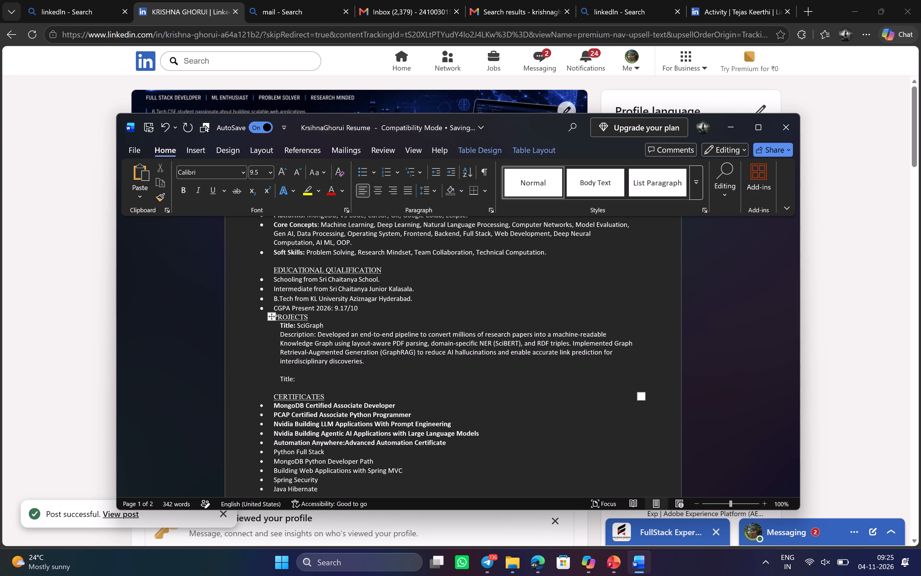
{"action": "left_click", "coordinate": [319, 381]}
{"action": "type", "text": "Direly"}
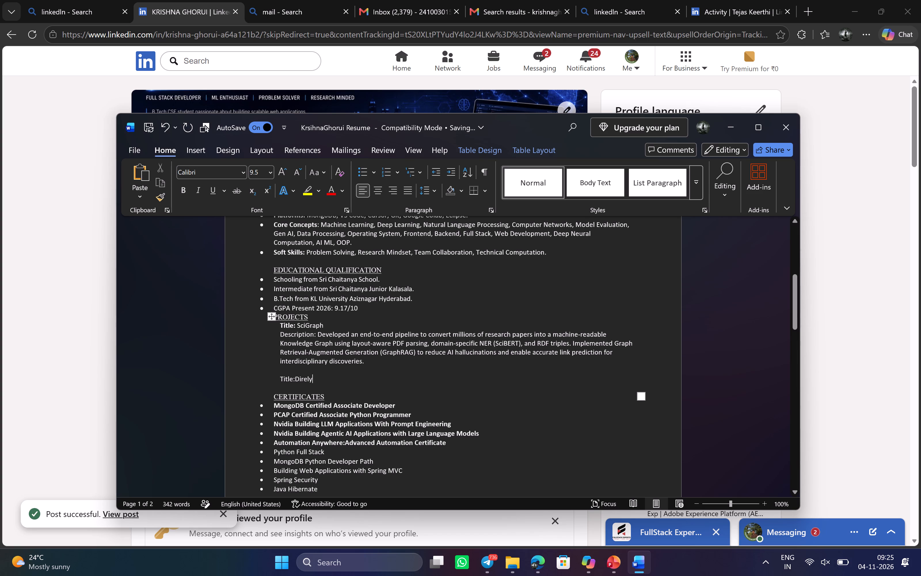
Make the "Title:" label of the Direly entry bold and set its font colour to theme black.
{"action": "left_click_drag", "start_coordinate": [294, 380], "coordinate": [280, 378]}
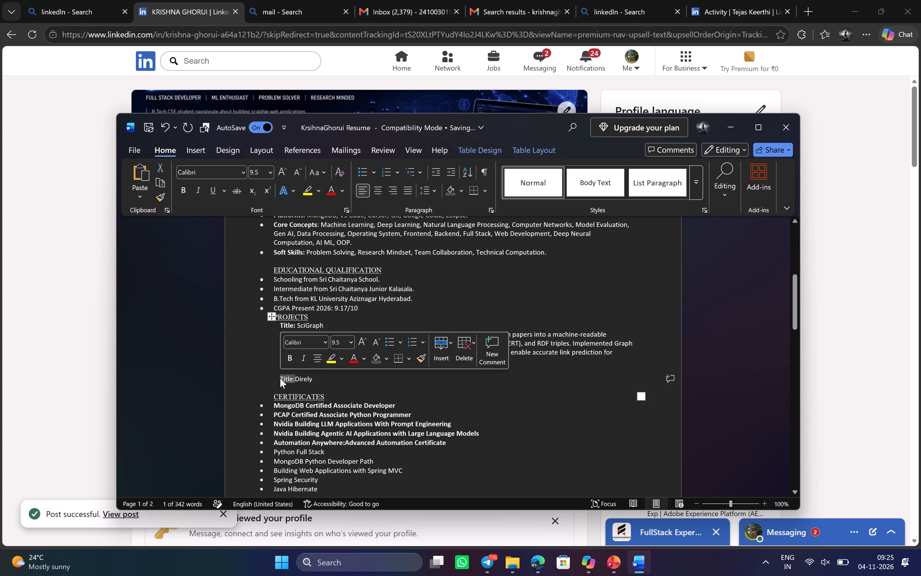
{"action": "left_click", "coordinate": [293, 359]}
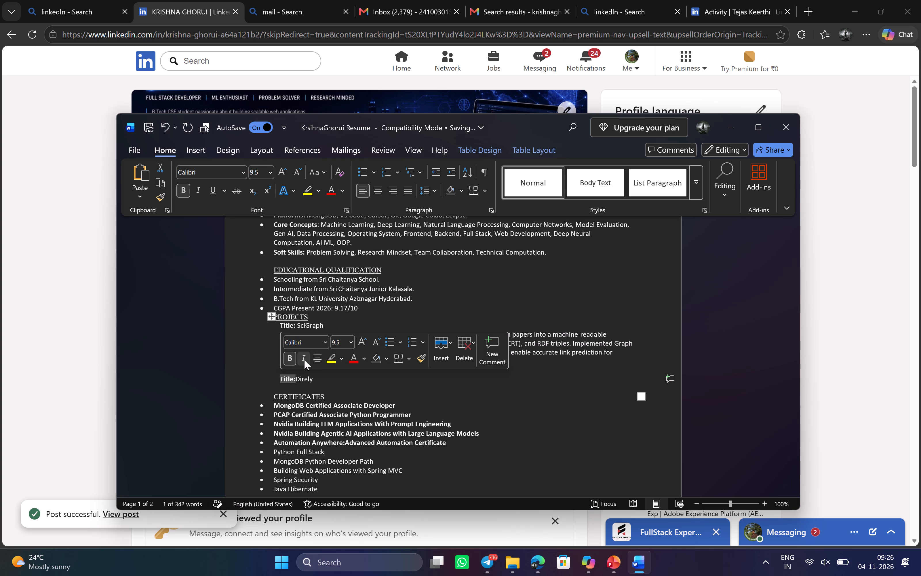
{"action": "left_click", "coordinate": [362, 357]}
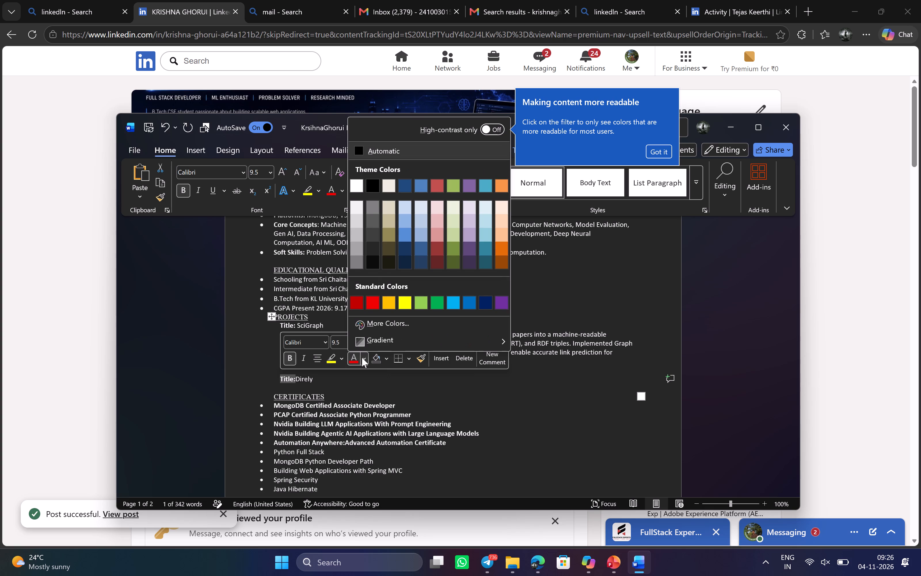
{"action": "left_click", "coordinate": [373, 180]}
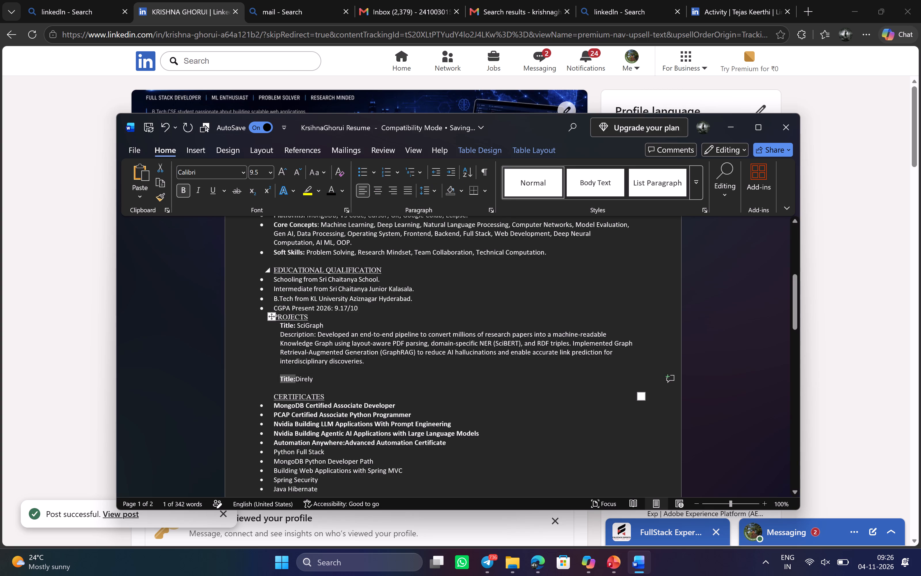
Underline the "Title:" labels of both the Direly and the SciGraph entries.
{"action": "left_click", "coordinate": [295, 376]}
{"action": "left_click_drag", "start_coordinate": [295, 376], "coordinate": [279, 376]}
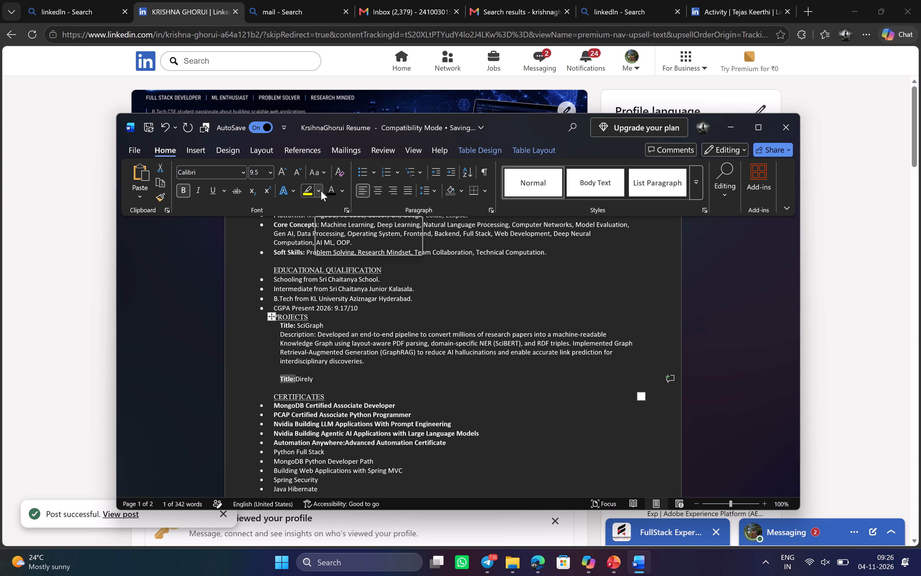
{"action": "left_click", "coordinate": [213, 194]}
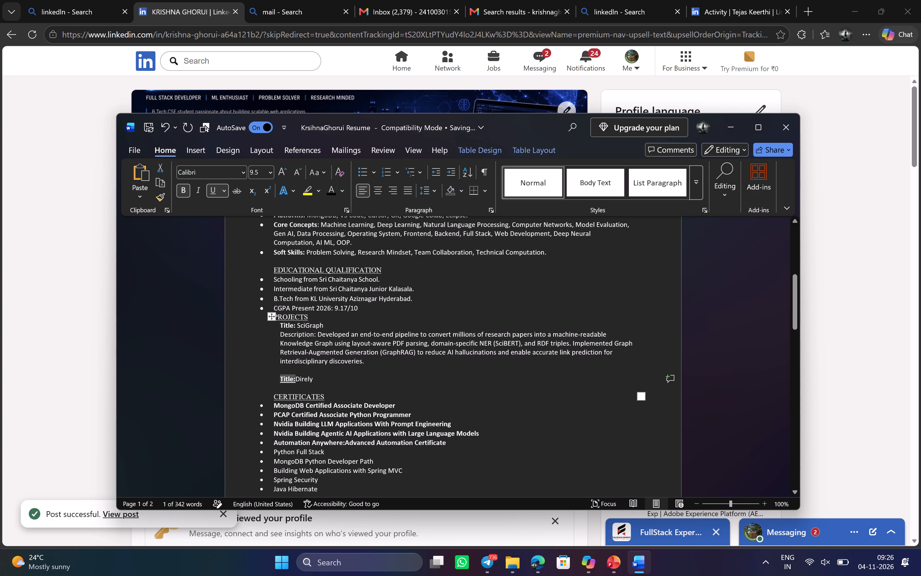
{"action": "left_click_drag", "start_coordinate": [296, 326], "coordinate": [281, 326]}
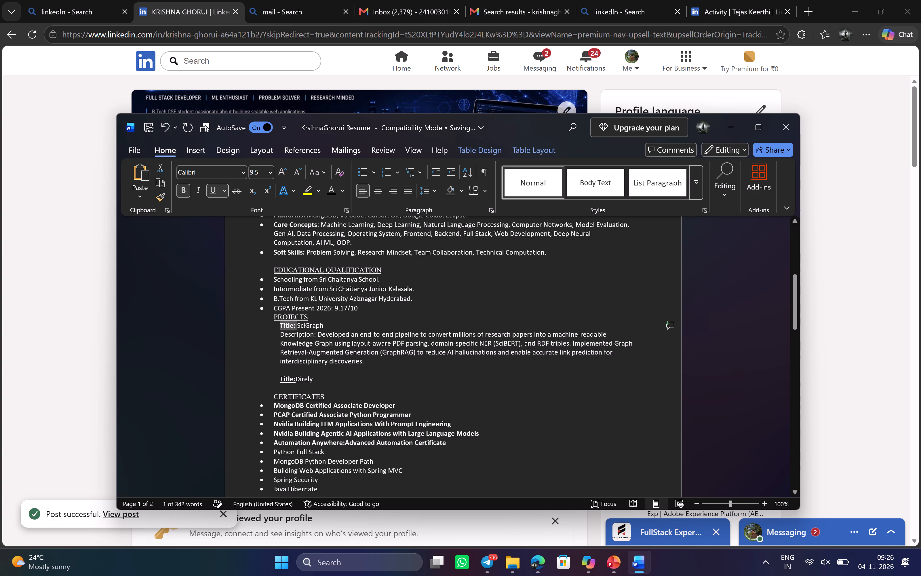
{"action": "left_click_drag", "start_coordinate": [281, 326], "coordinate": [281, 326]}
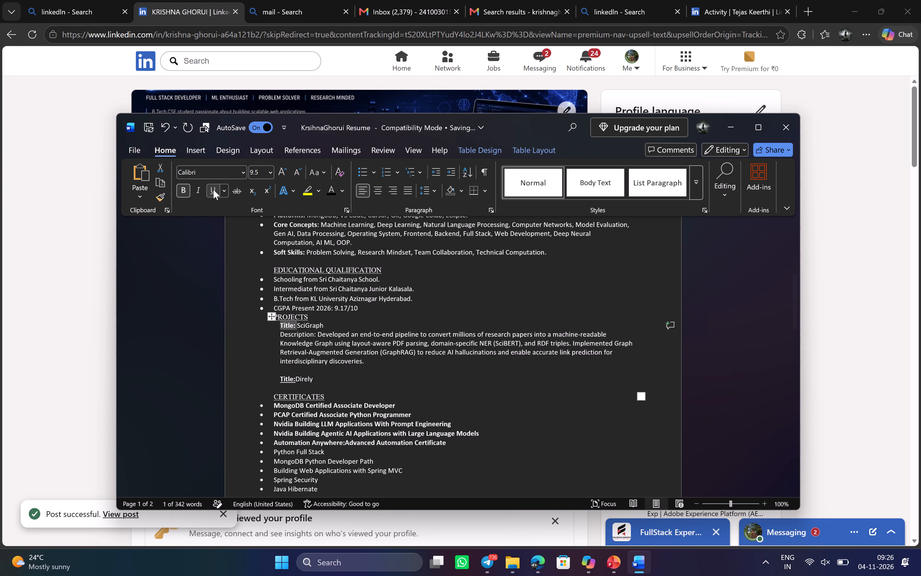
{"action": "left_click", "coordinate": [213, 190]}
{"action": "left_click", "coordinate": [346, 369]}
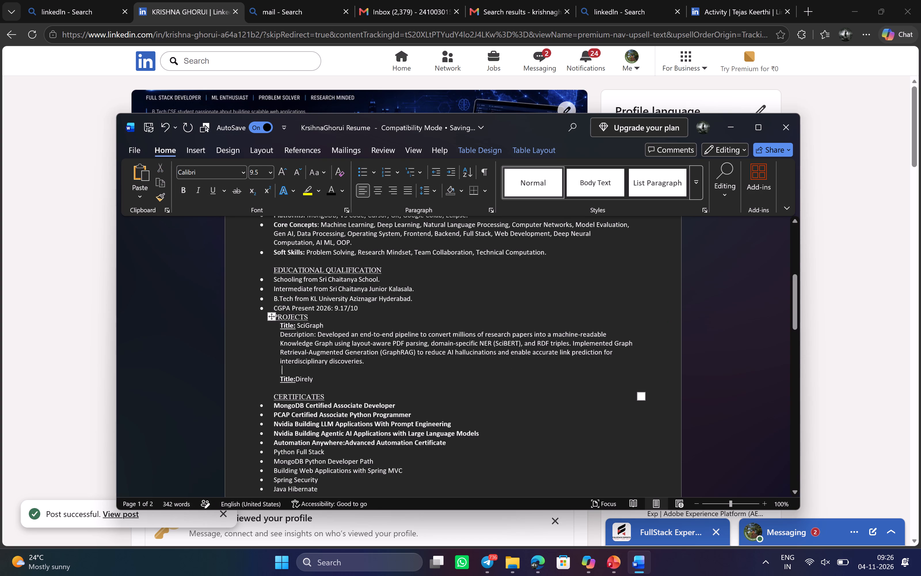
Start a new line under the Direly title.
{"action": "left_click", "coordinate": [318, 378]}
{"action": "key", "text": "Return"}
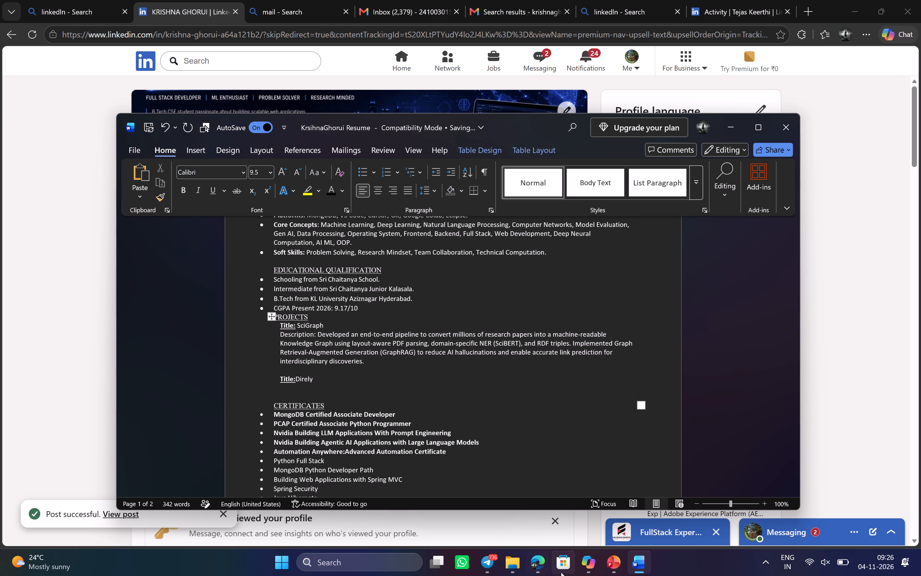
Switch to the Edge browser window and minimise it.
{"action": "left_click", "coordinate": [531, 561]}
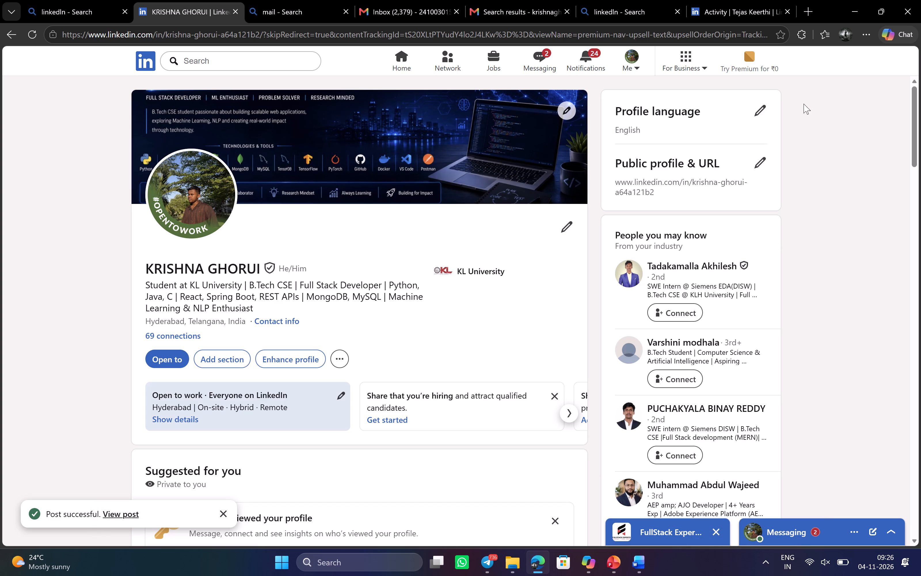
{"action": "left_click", "coordinate": [865, 15]}
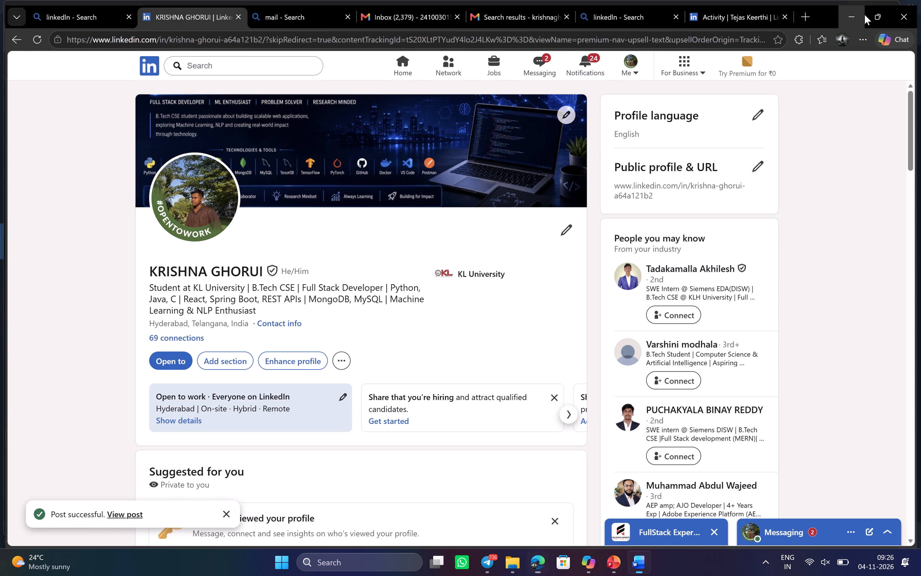
{"action": "left_click", "coordinate": [838, 3]}
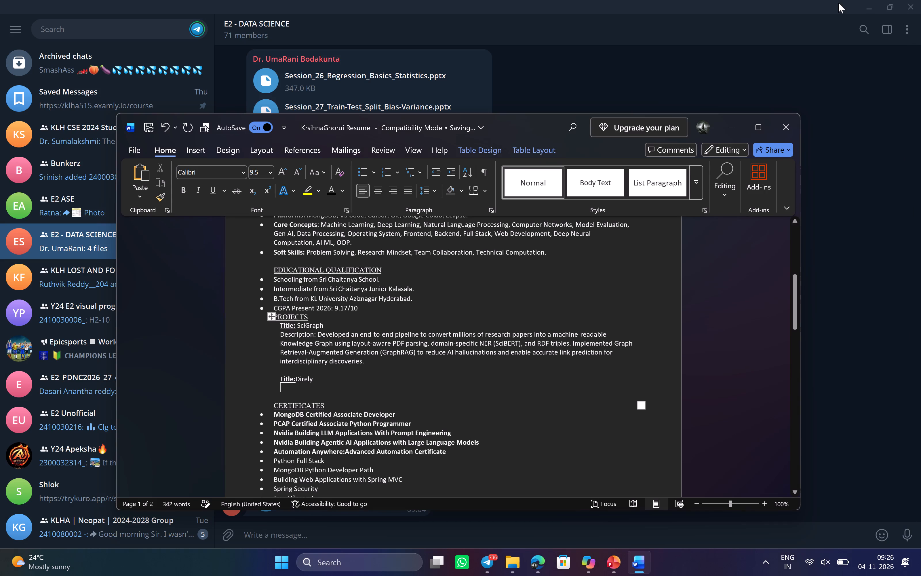
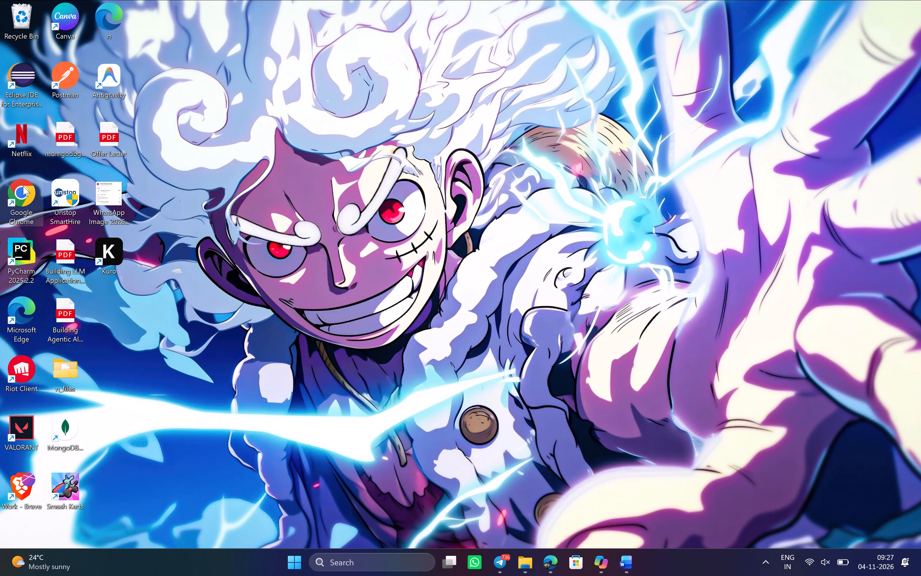
Open the GitHub website in Google Chrome under the ROYAL profile, finding it with a web search for "git hub".
{"action": "double_click", "coordinate": [23, 186]}
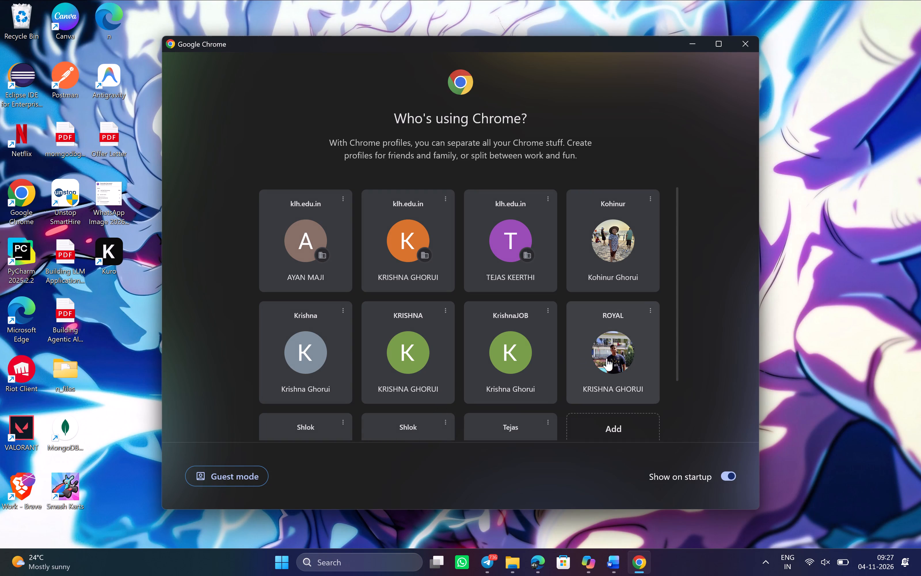
{"action": "left_click", "coordinate": [607, 358]}
{"action": "type", "text": "git hub"}
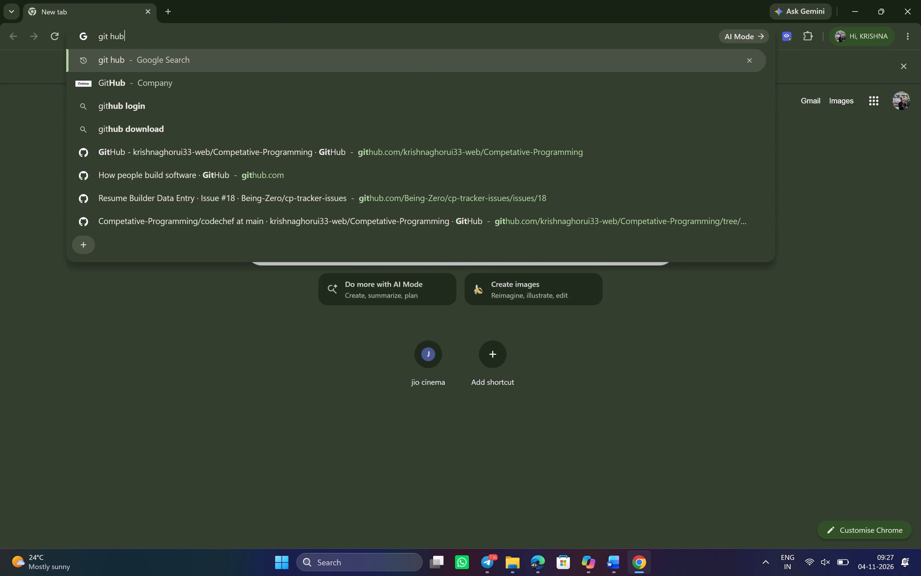
{"action": "key", "text": "Return"}
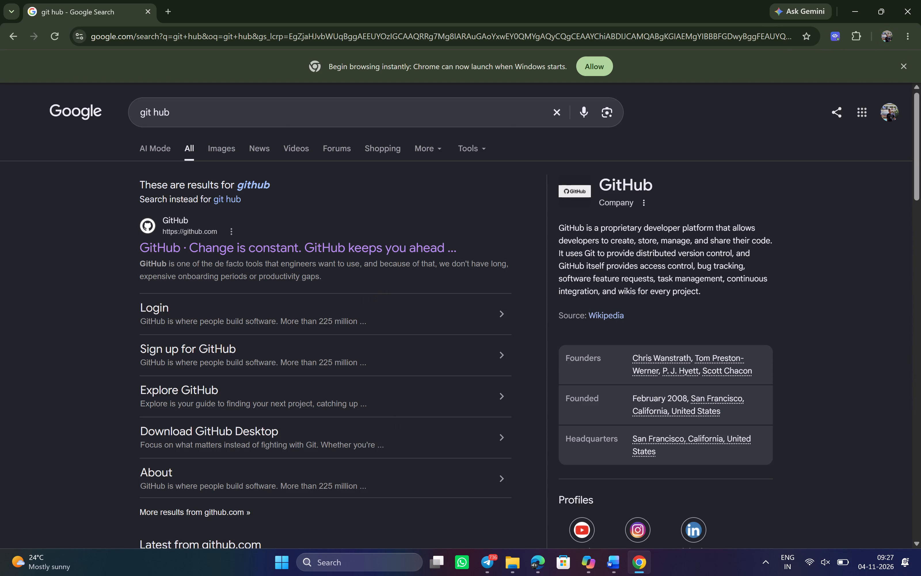
{"action": "left_click", "coordinate": [380, 253]}
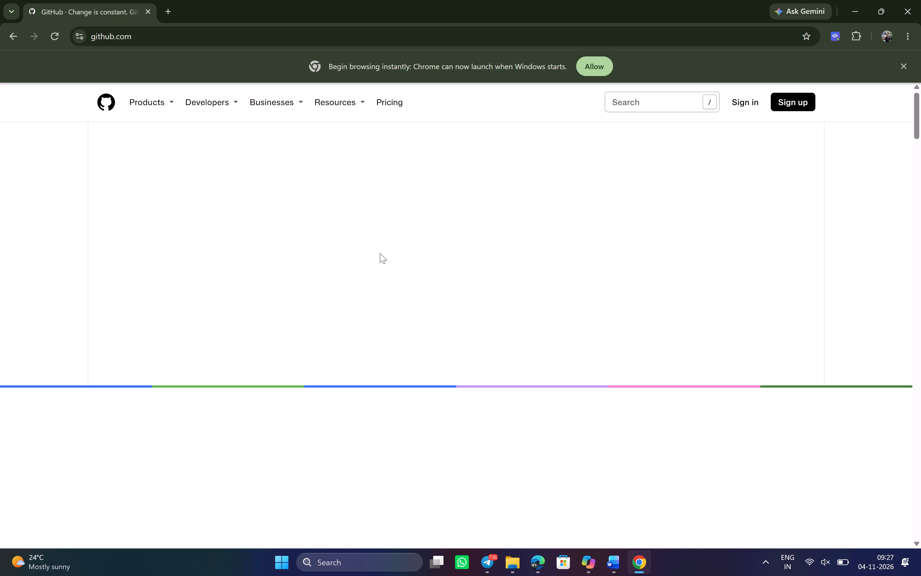
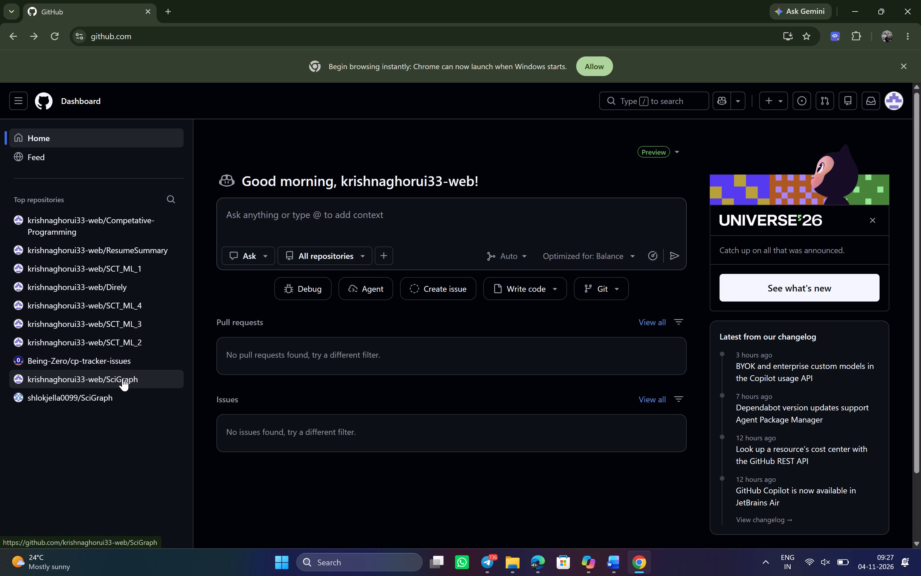
Open the Direly repository and copy the description paragraph from its README.
{"action": "left_click", "coordinate": [121, 288]}
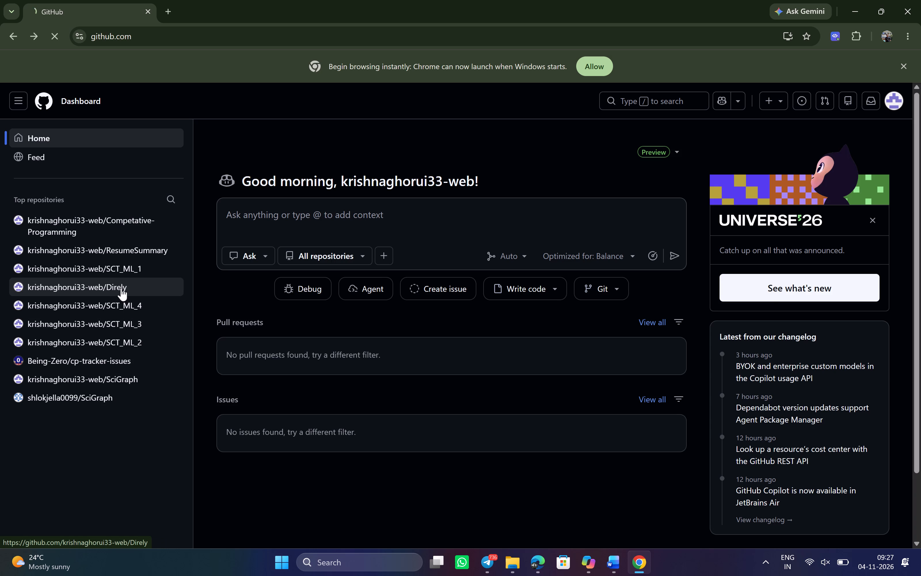
{"action": "double_click", "coordinate": [121, 288]}
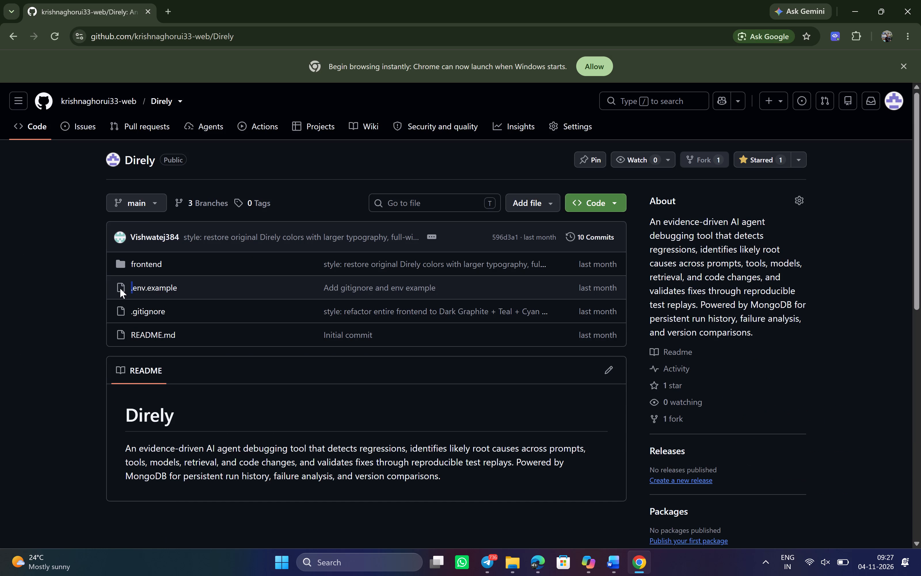
{"action": "left_click", "coordinate": [73, 293]}
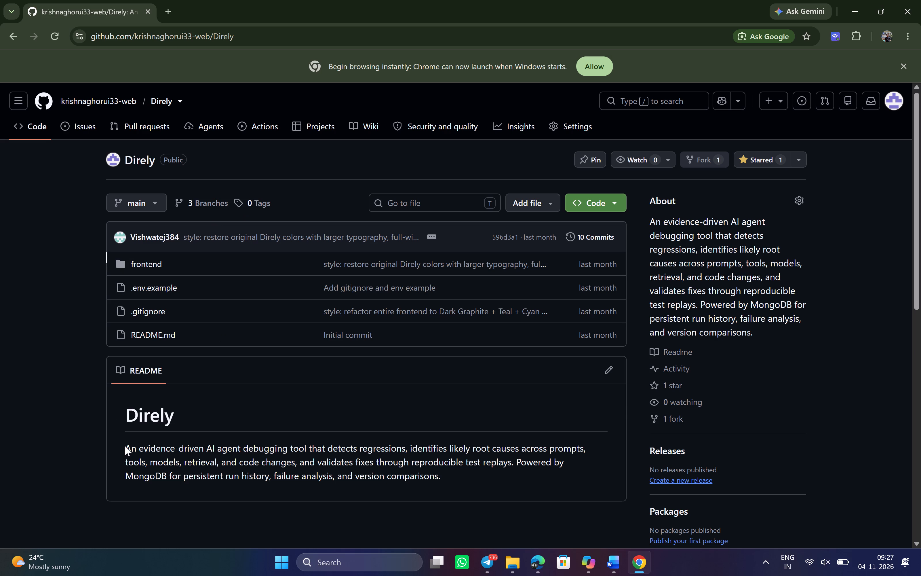
{"action": "left_click_drag", "start_coordinate": [125, 446], "coordinate": [443, 491]}
{"action": "key", "text": "ctrl+c"}
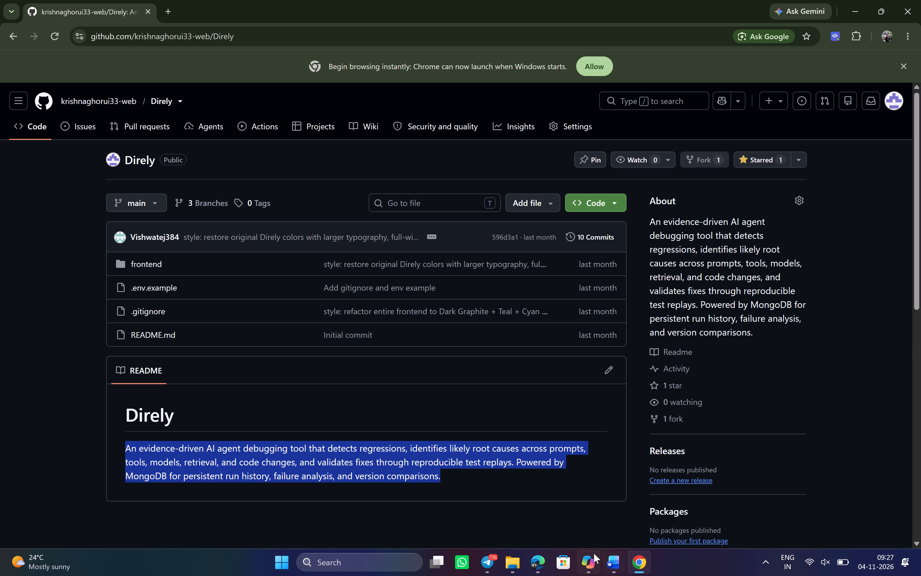
Switch to the resume in Word and add "Description:" with the copied README text under the Direly title.
{"action": "left_click", "coordinate": [617, 560]}
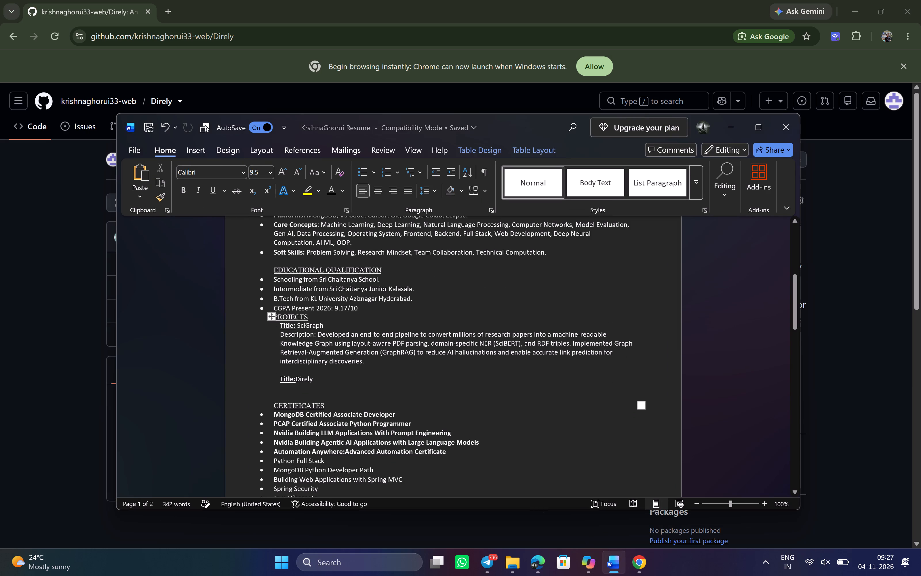
{"action": "type", "text": "Description"}
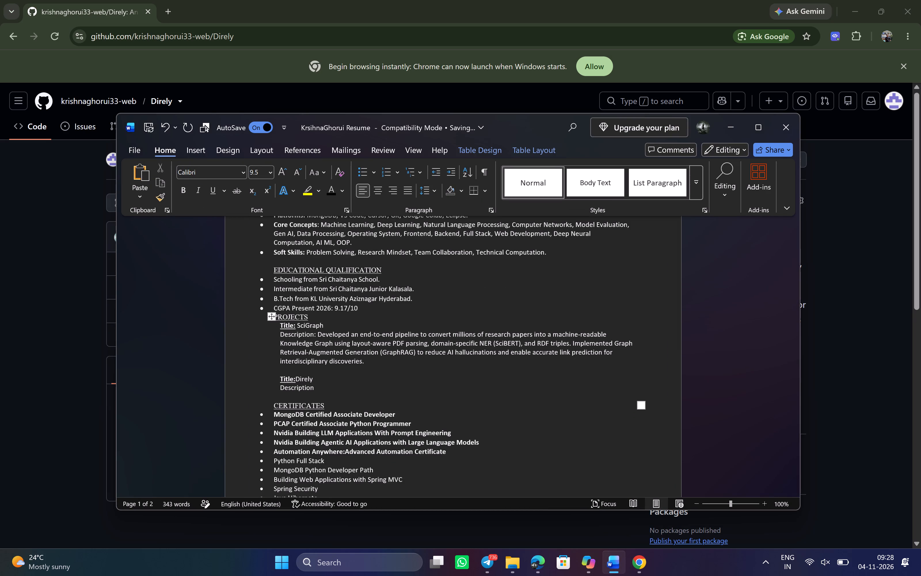
{"action": "key", "text": "shift+colon"}
{"action": "key", "text": "ctrl+v"}
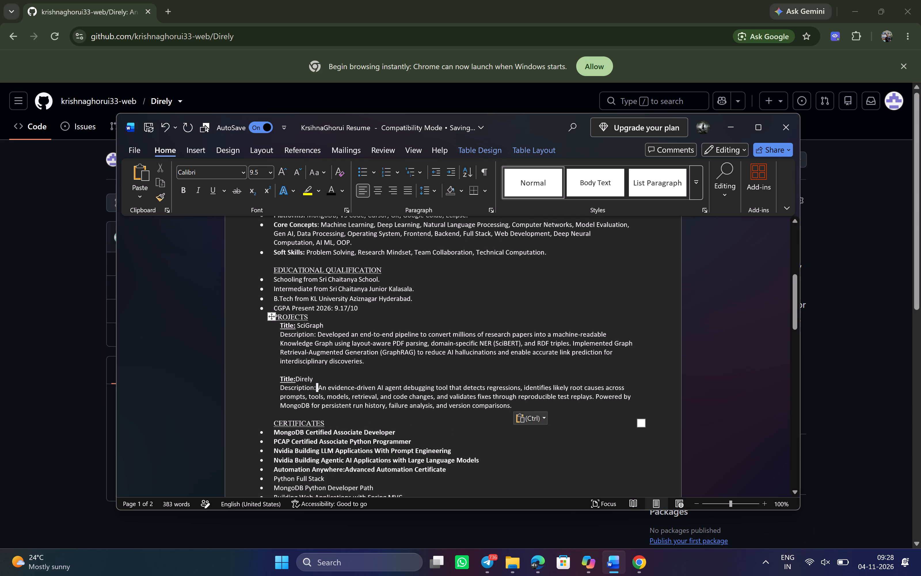
Make the "Description:" label of the Direly project bold and underlined.
{"action": "left_click_drag", "start_coordinate": [315, 388], "coordinate": [284, 388]}
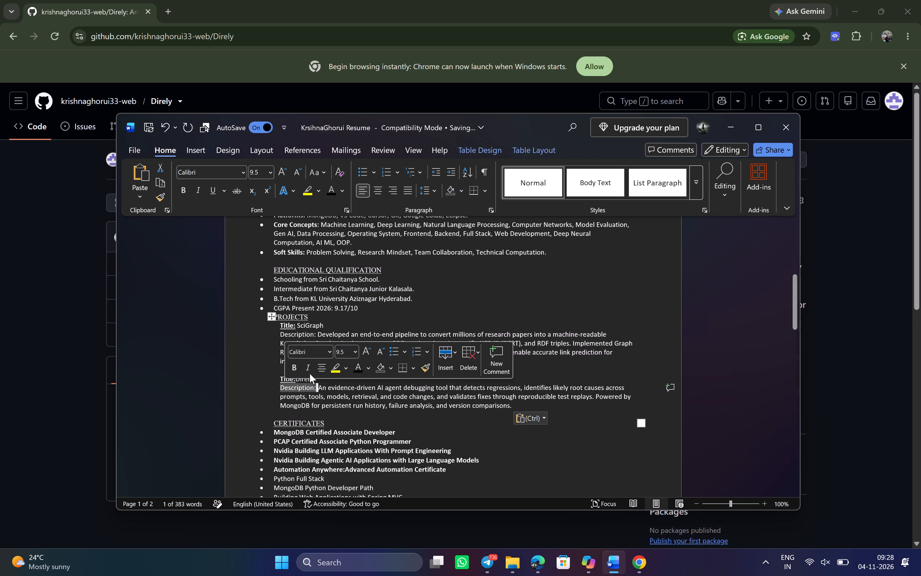
{"action": "left_click", "coordinate": [289, 366]}
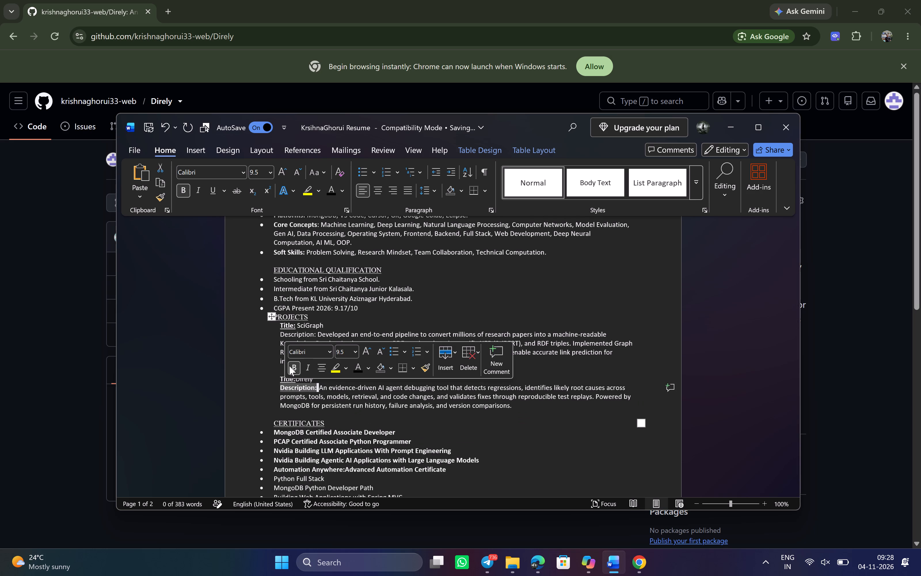
{"action": "left_click", "coordinate": [206, 191]}
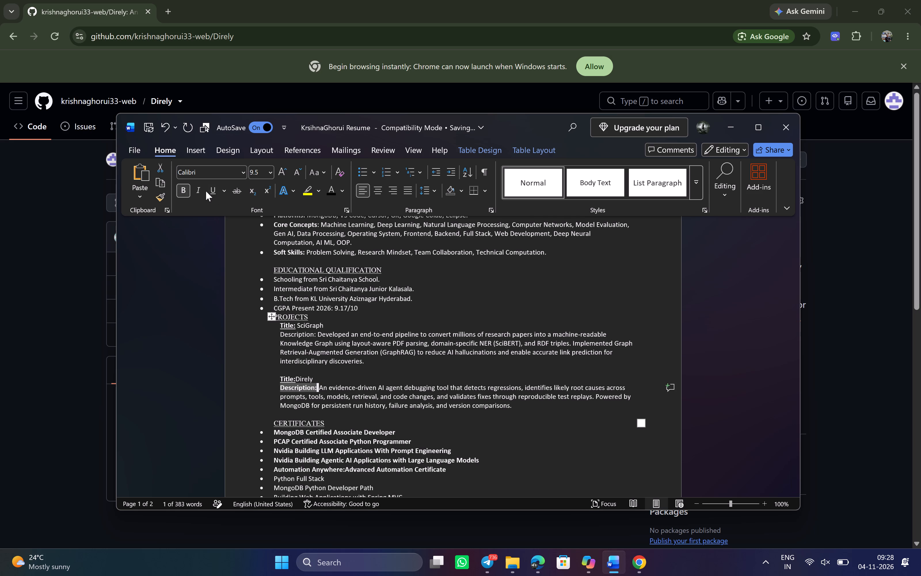
{"action": "left_click", "coordinate": [210, 191]}
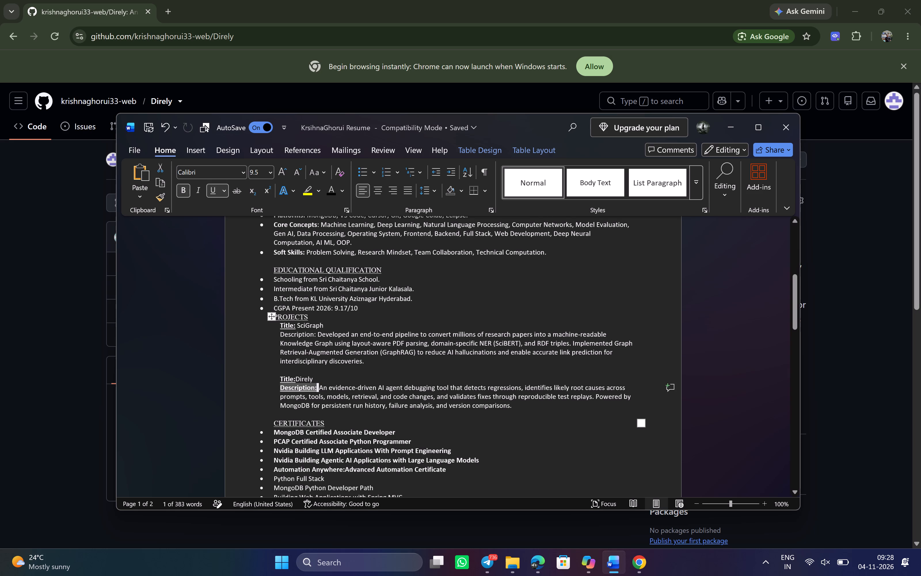
Clear the SciGraph project's description text, leaving only the label "Description:".
{"action": "left_click_drag", "start_coordinate": [317, 333], "coordinate": [367, 356]}
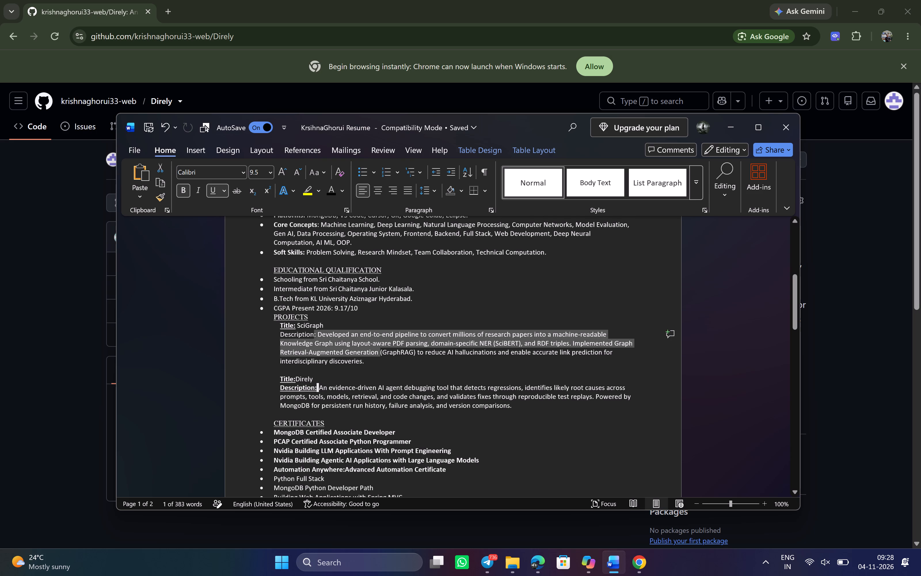
{"action": "left_click_drag", "start_coordinate": [367, 356], "coordinate": [368, 359]}
{"action": "key", "text": "BackSpace"}
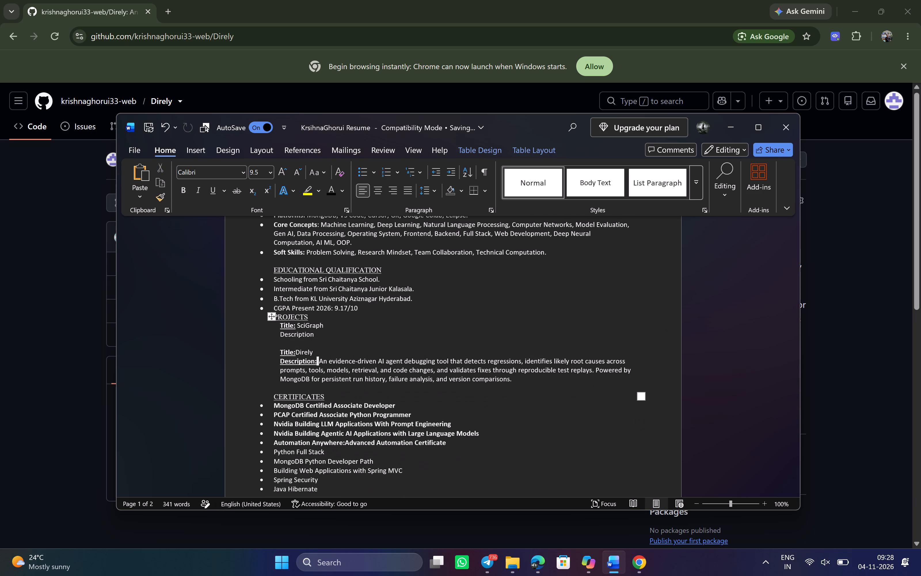
{"action": "key", "text": "shift+colon"}
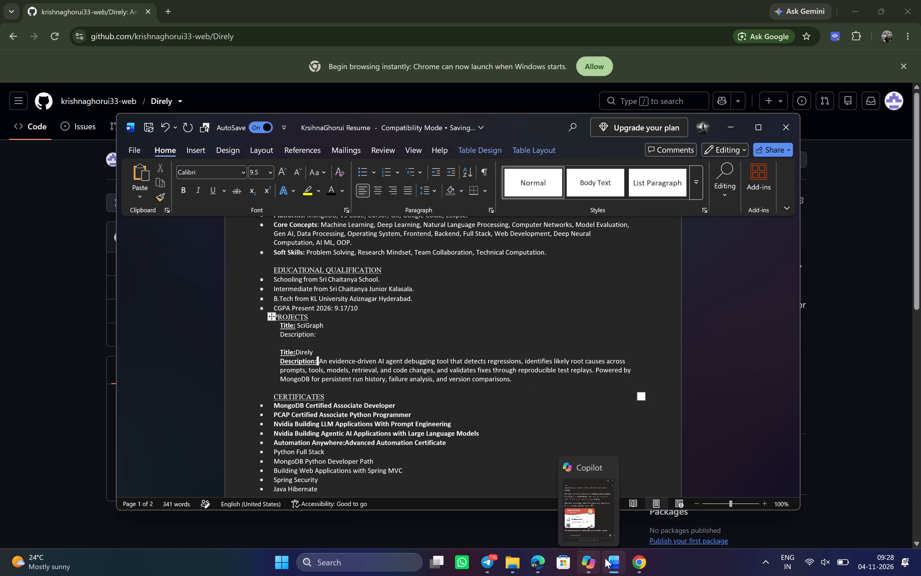
Switch to Chrome, open the ResumeSummary repository and copy the introductory paragraph of its README.
{"action": "left_click", "coordinate": [636, 558]}
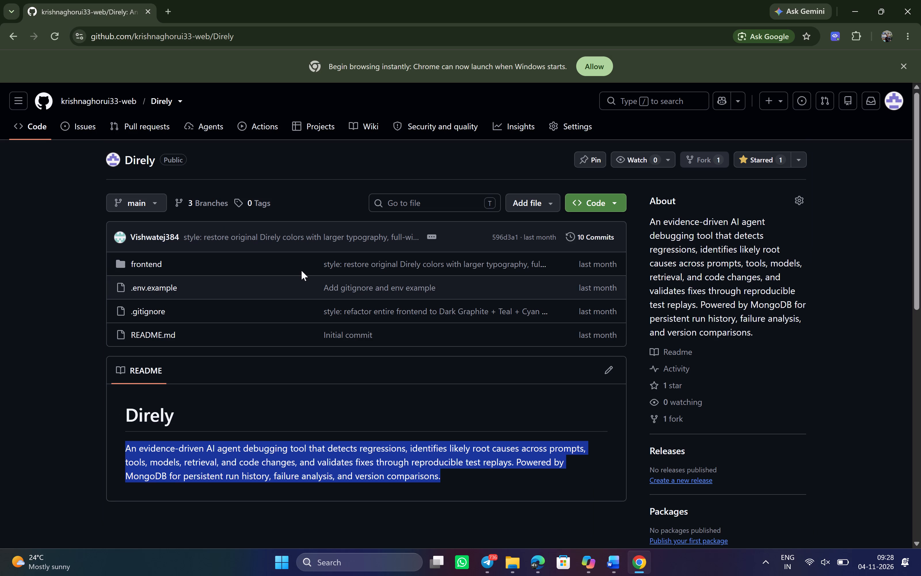
{"action": "left_click", "coordinate": [179, 100]}
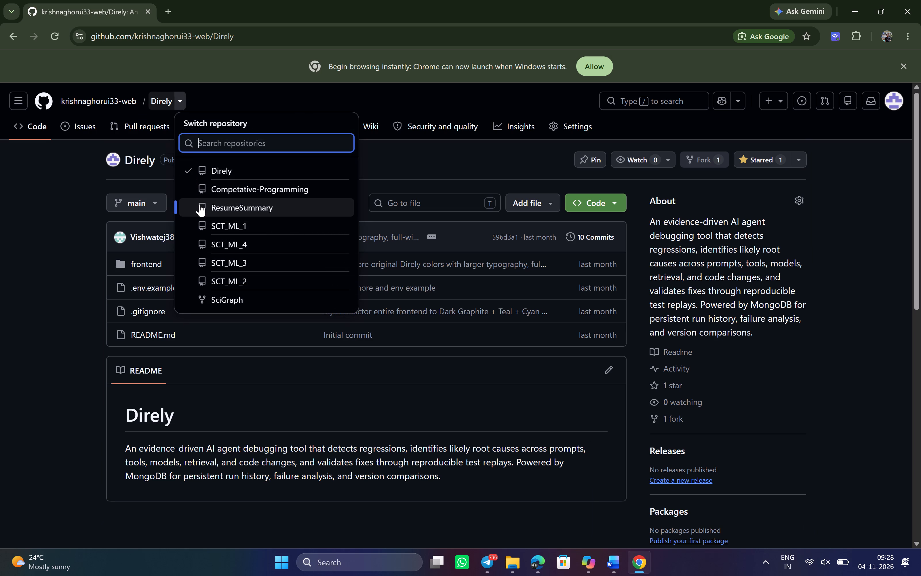
{"action": "left_click", "coordinate": [216, 204]}
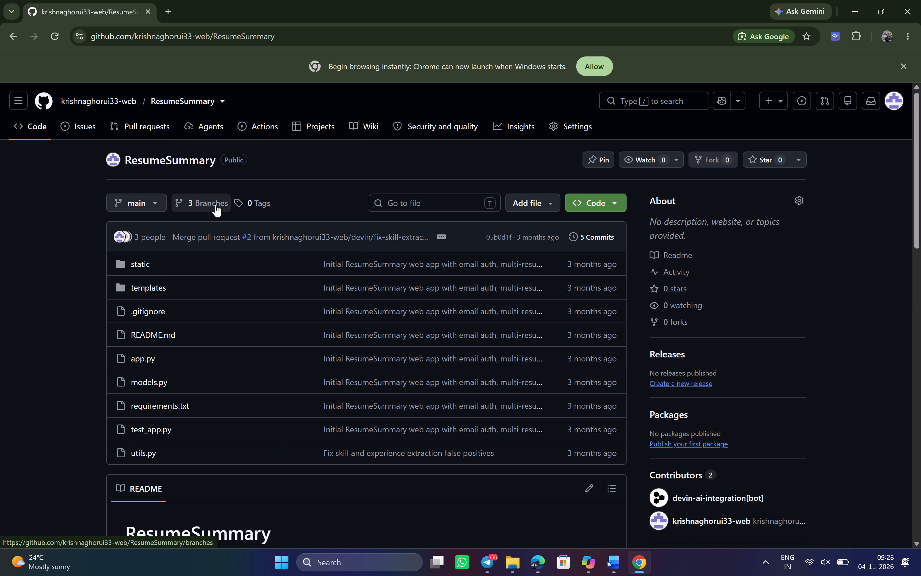
{"action": "scroll", "coordinate": [216, 204], "scroll_direction": "down", "scroll_amount": 5}
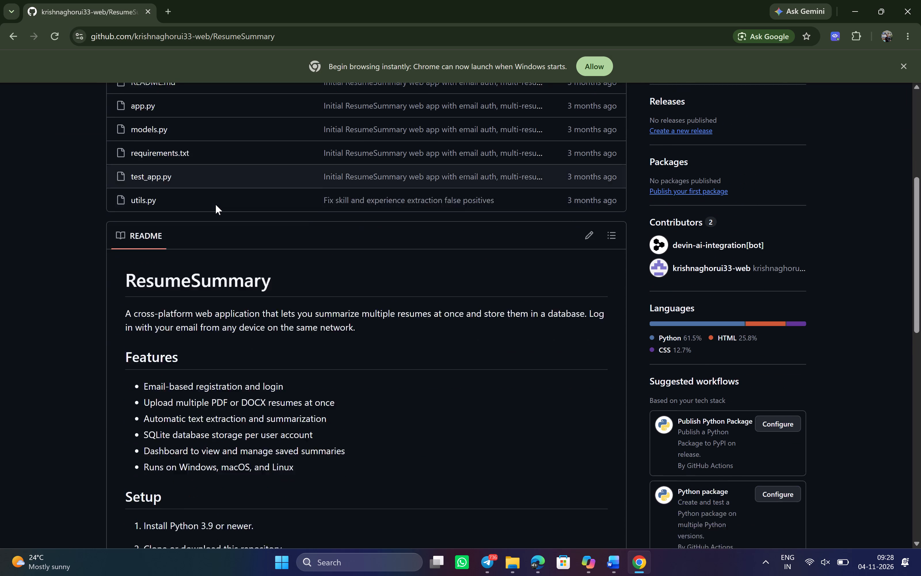
{"action": "scroll", "coordinate": [216, 204], "scroll_direction": "down", "scroll_amount": 1}
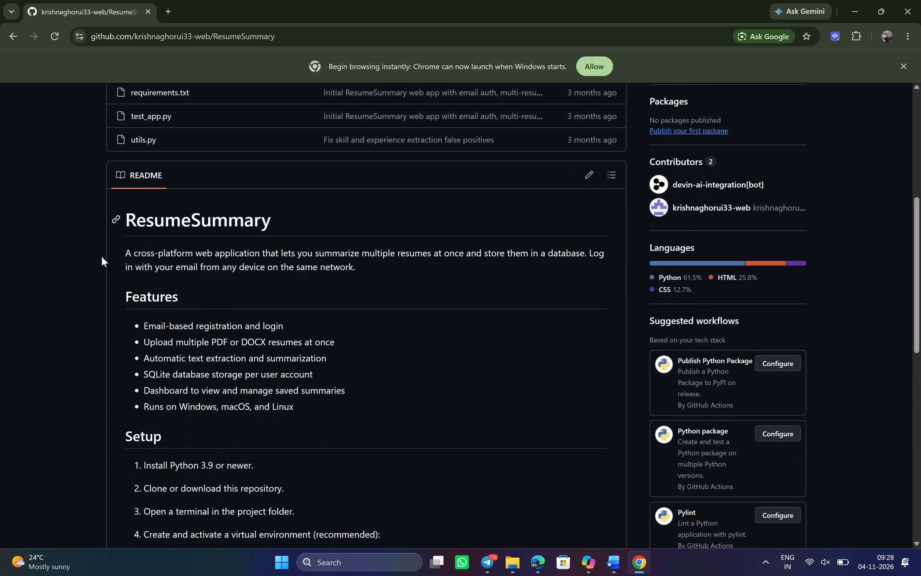
{"action": "left_click_drag", "start_coordinate": [127, 248], "coordinate": [359, 266]}
{"action": "key", "text": "ctrl+c"}
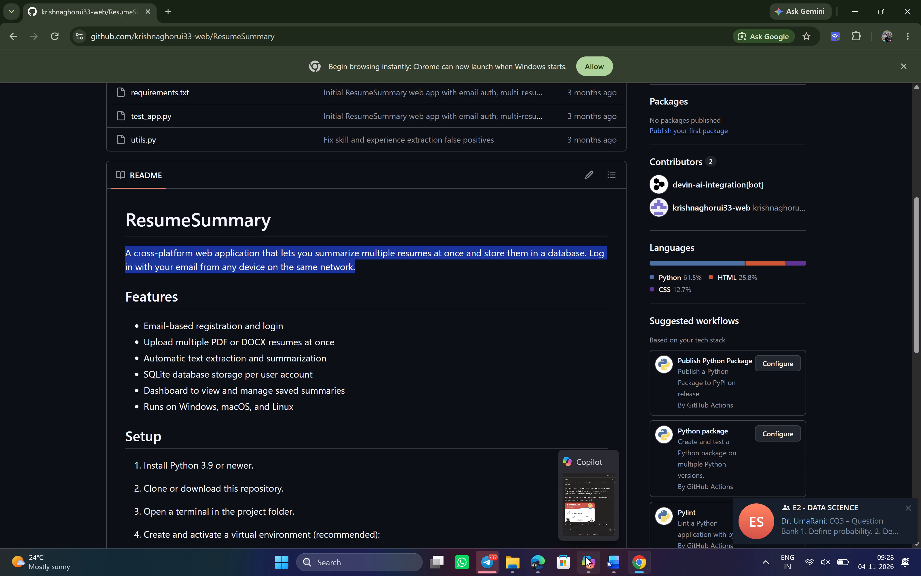
Switch to Word and paste the copied ResumeSummary text after the empty "Description:" label of the first project.
{"action": "left_click", "coordinate": [614, 557]}
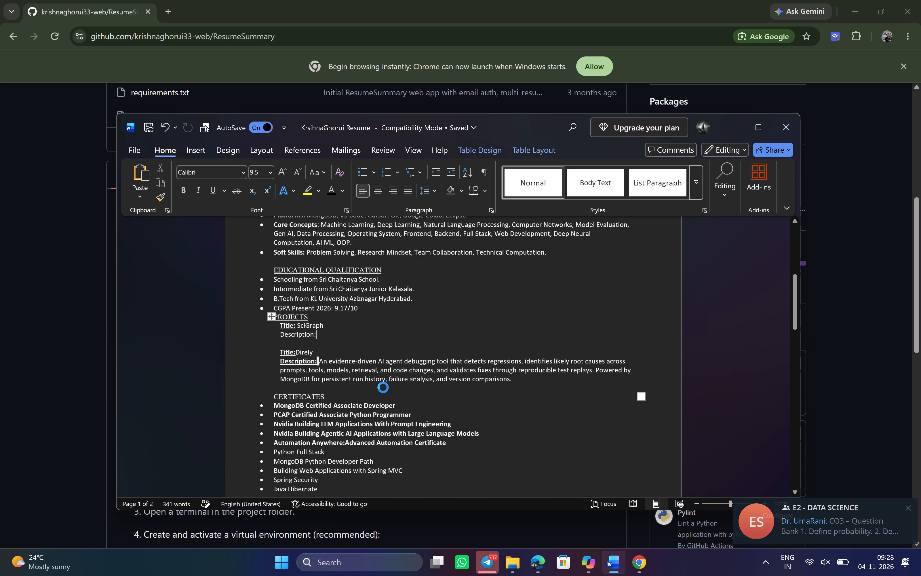
{"action": "key", "text": "ctrl+v"}
Make the first project's "Description:" label bold and underlined.
{"action": "left_click_drag", "start_coordinate": [314, 331], "coordinate": [280, 333]}
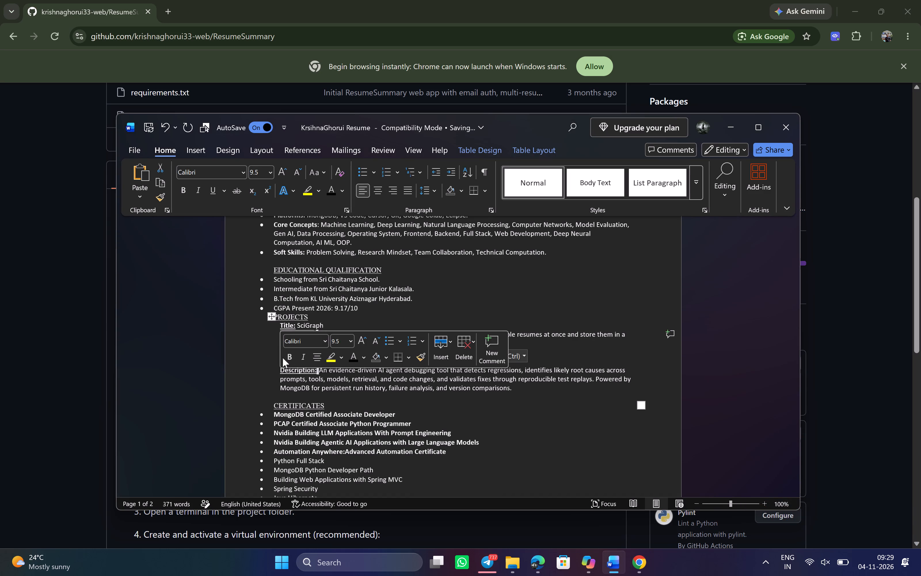
{"action": "left_click", "coordinate": [283, 358]}
{"action": "left_click", "coordinate": [289, 357]}
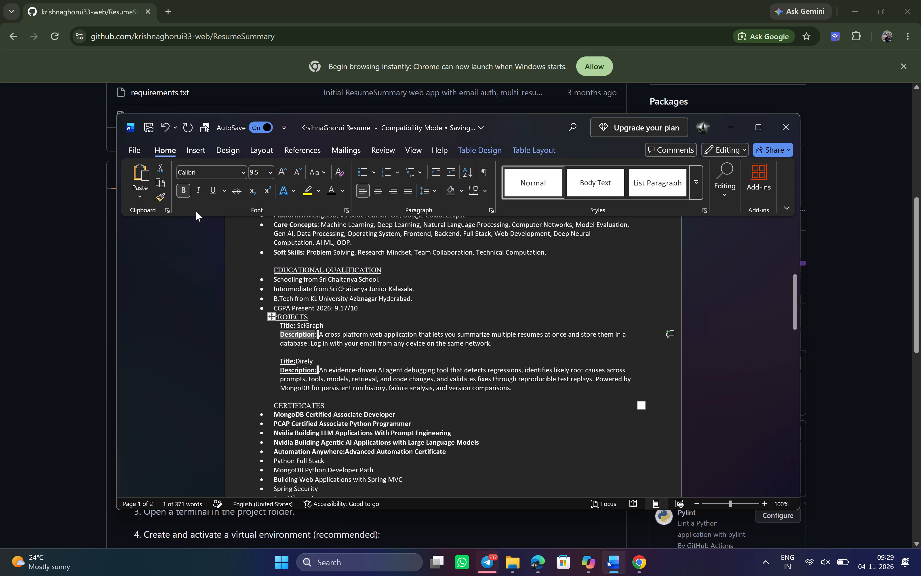
{"action": "left_click", "coordinate": [214, 193]}
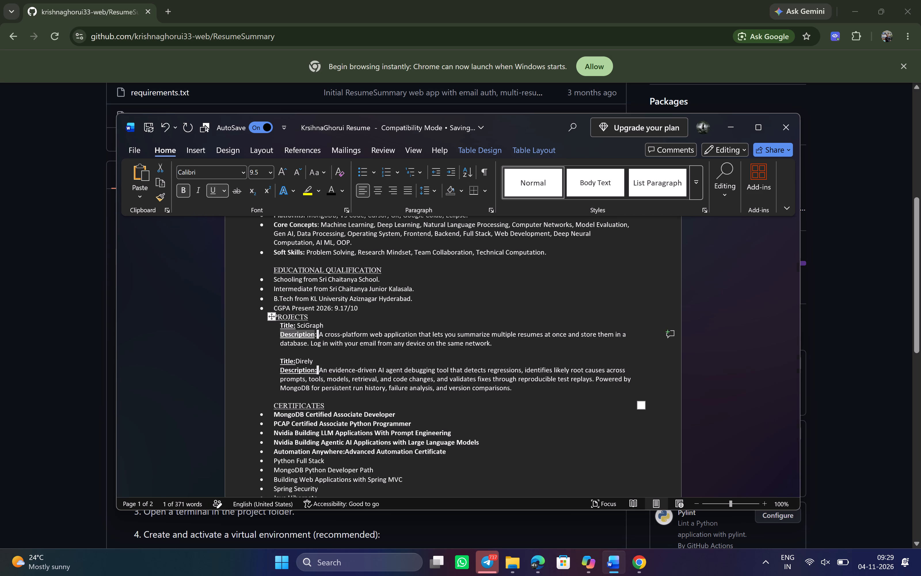
Replace the first project's title SciGraph with "Resume Summary".
{"action": "left_click", "coordinate": [325, 324]}
{"action": "key", "text": "BackSpace"}
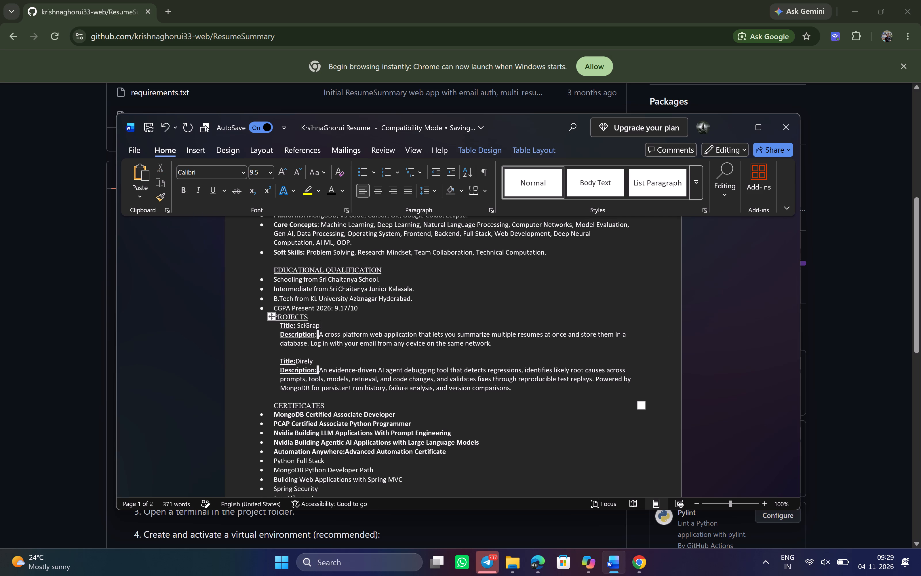
{"action": "key", "text": "BackSpace"}
{"action": "key", "text": "BackSpace"}
{"action": "key", "text": "BackSpace"}
{"action": "key", "text": "BackSpace"}
{"action": "key", "text": "BackSpace"}
{"action": "key", "text": "BackSpace"}
{"action": "key", "text": "BackSpace"}
{"action": "type", "text": "Resume"}
{"action": "key", "text": "space"}
{"action": "type", "text": "Summary"}
Add a new line reading "Github Repo:" below the Resume Summary project's description.
{"action": "left_click", "coordinate": [492, 343]}
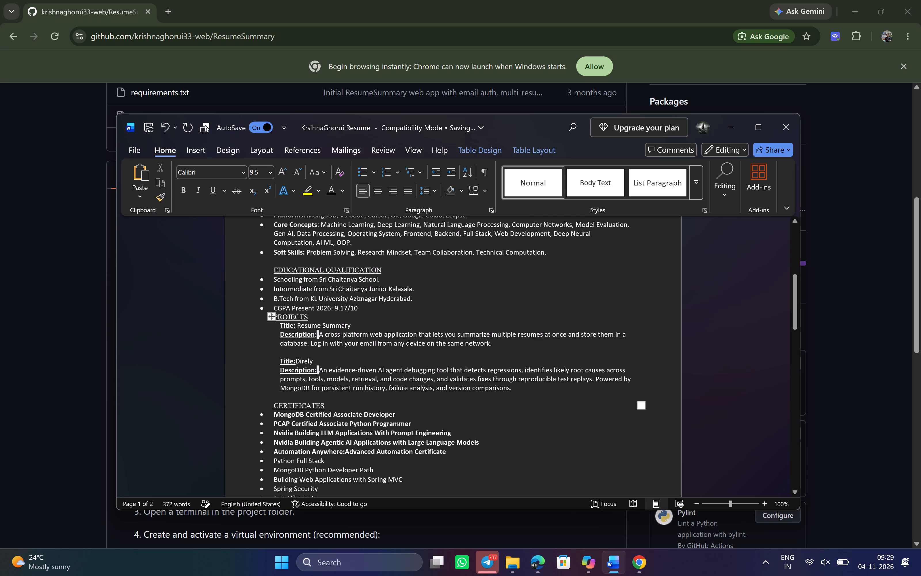
{"action": "left_click", "coordinate": [492, 343]}
{"action": "key", "text": "Return"}
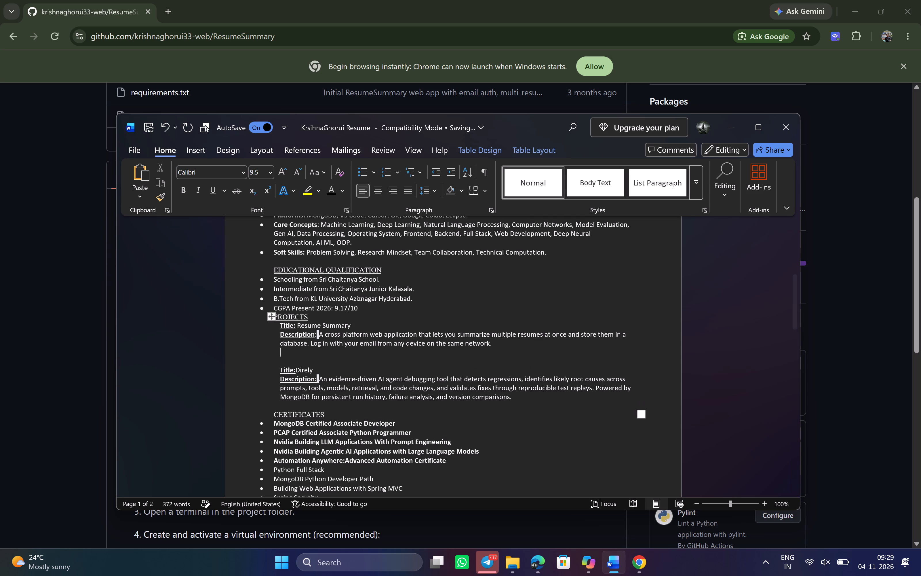
{"action": "type", "text": "Githu"}
{"action": "type", "text": "b"}
{"action": "key", "text": "space"}
{"action": "type", "text": "Repo"}
{"action": "key", "text": "shift+colon"}
Make the "Github Repo:" label underlined and bold.
{"action": "left_click", "coordinate": [331, 352]}
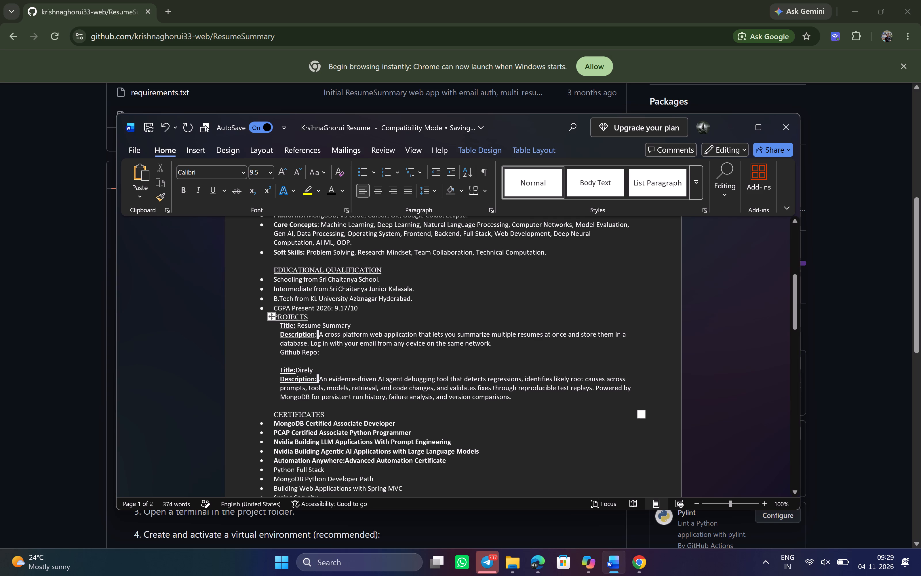
{"action": "left_click_drag", "start_coordinate": [281, 351], "coordinate": [304, 352]}
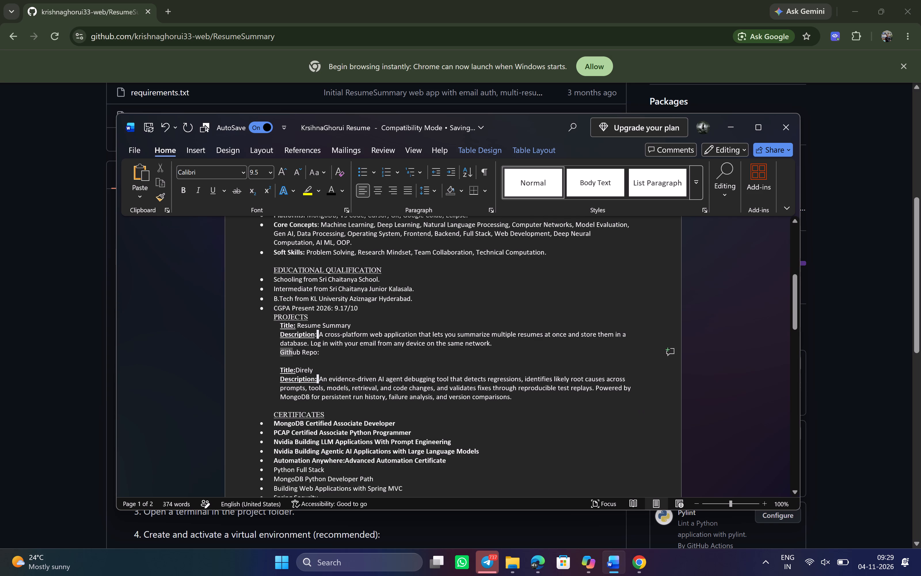
{"action": "left_click_drag", "start_coordinate": [304, 352], "coordinate": [330, 353]}
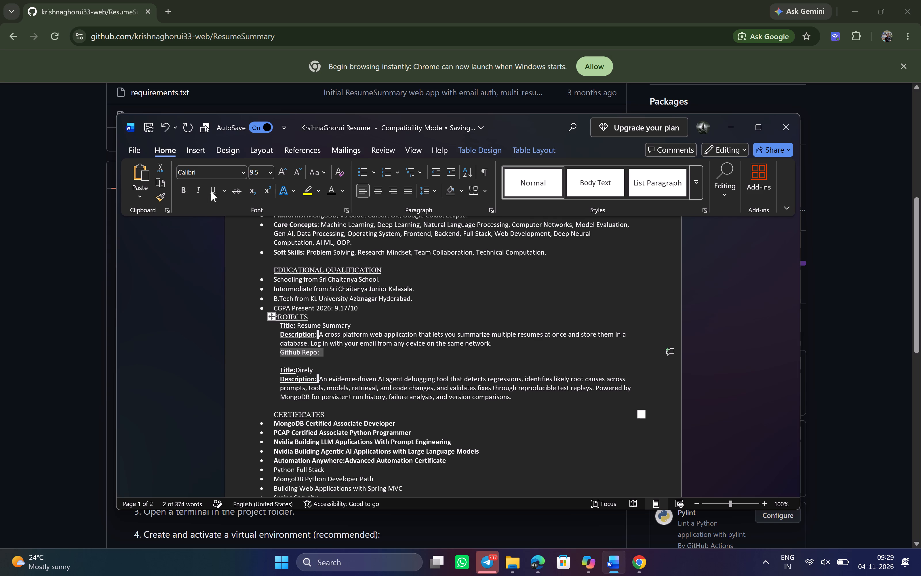
{"action": "left_click", "coordinate": [211, 192]}
{"action": "left_click", "coordinate": [184, 190]}
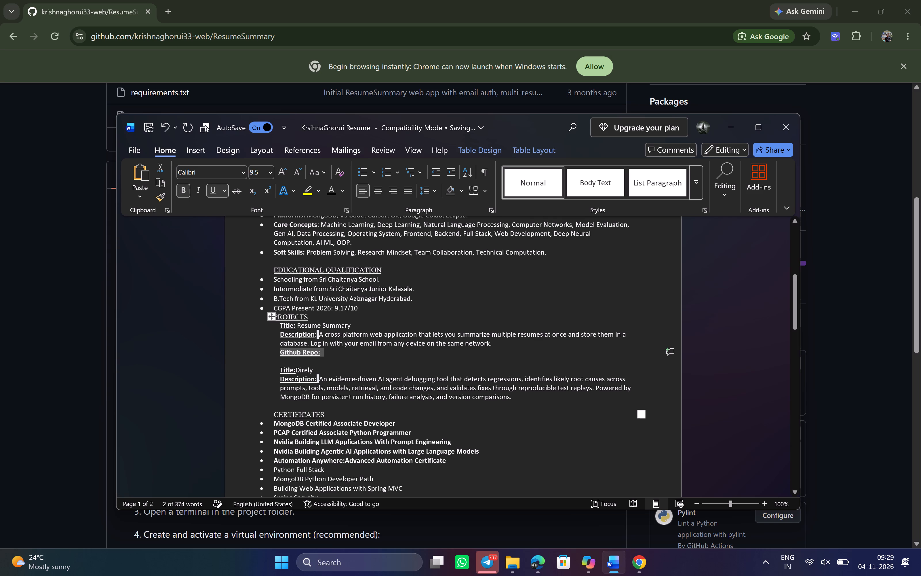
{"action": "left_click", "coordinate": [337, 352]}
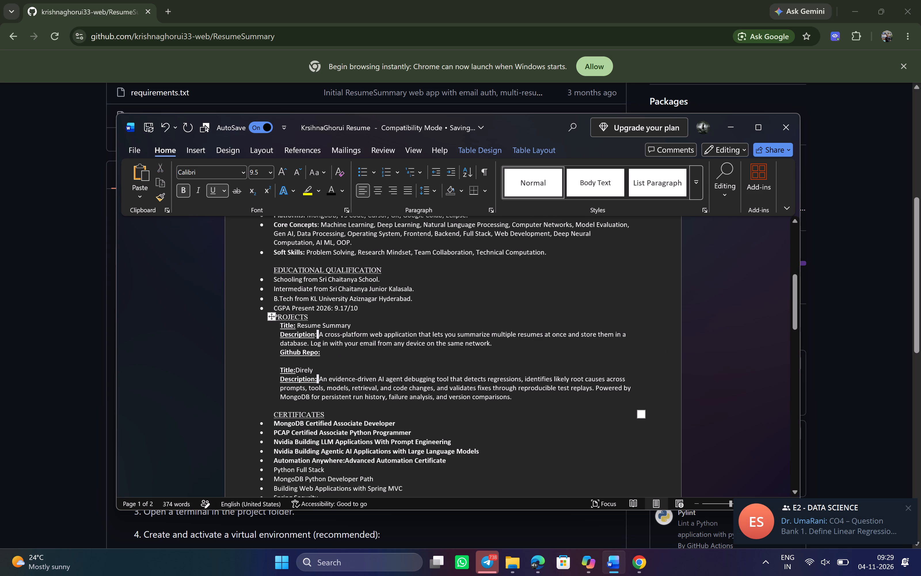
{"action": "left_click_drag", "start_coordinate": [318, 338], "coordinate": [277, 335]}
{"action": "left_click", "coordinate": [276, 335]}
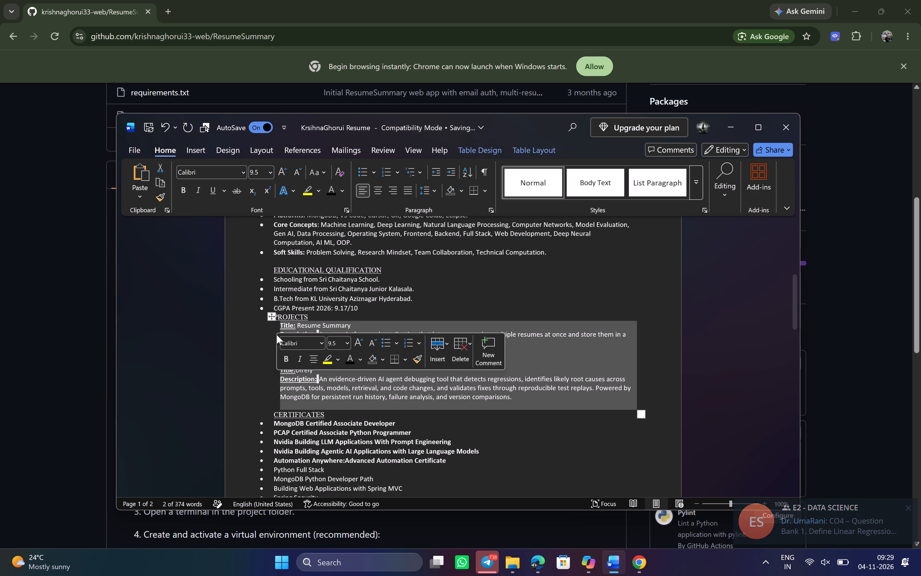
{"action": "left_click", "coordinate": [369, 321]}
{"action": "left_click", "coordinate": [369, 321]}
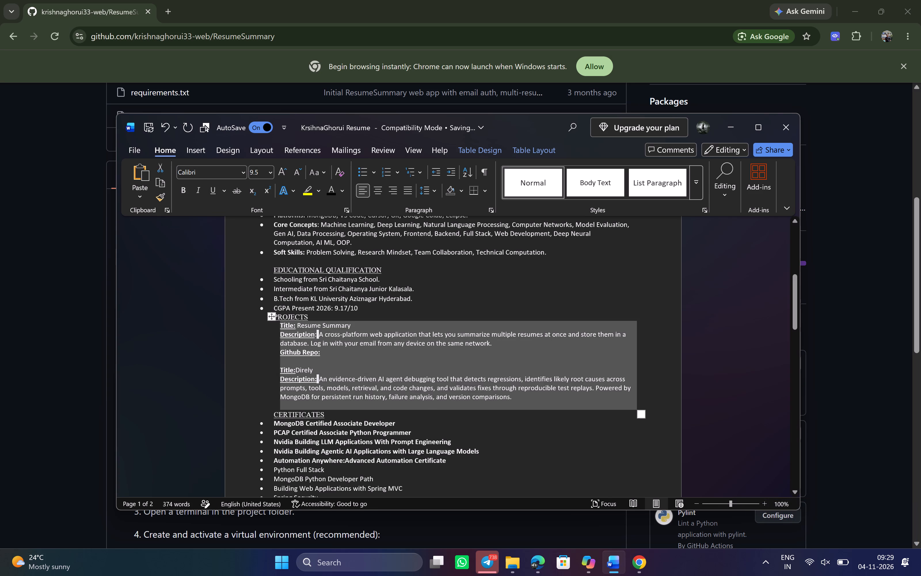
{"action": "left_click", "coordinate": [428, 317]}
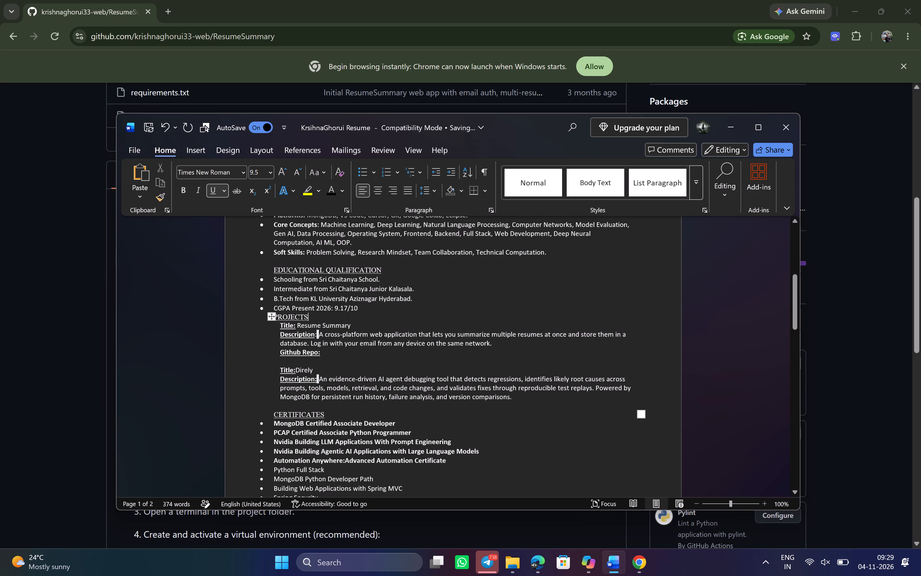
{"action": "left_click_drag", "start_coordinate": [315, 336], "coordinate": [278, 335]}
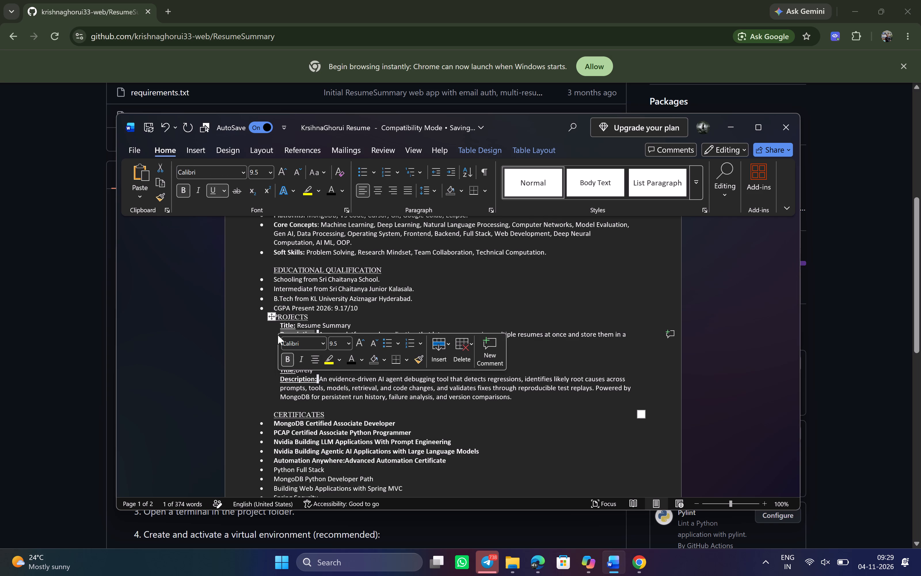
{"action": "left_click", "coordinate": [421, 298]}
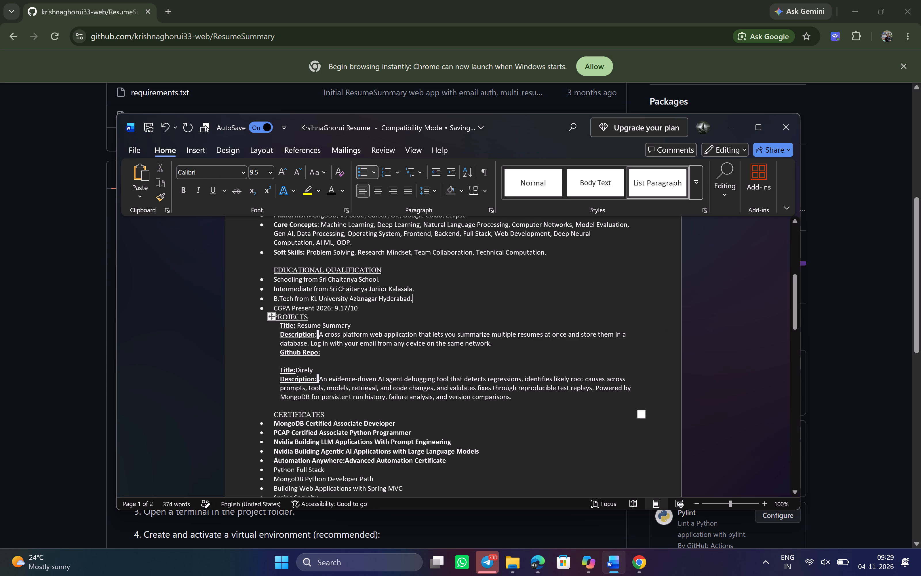
Copy the ResumeSummary repository's HTTPS clone URL from GitHub in Chrome into Word after the Resume Summary project's "Github Repo:" label.
{"action": "left_click", "coordinate": [356, 352]}
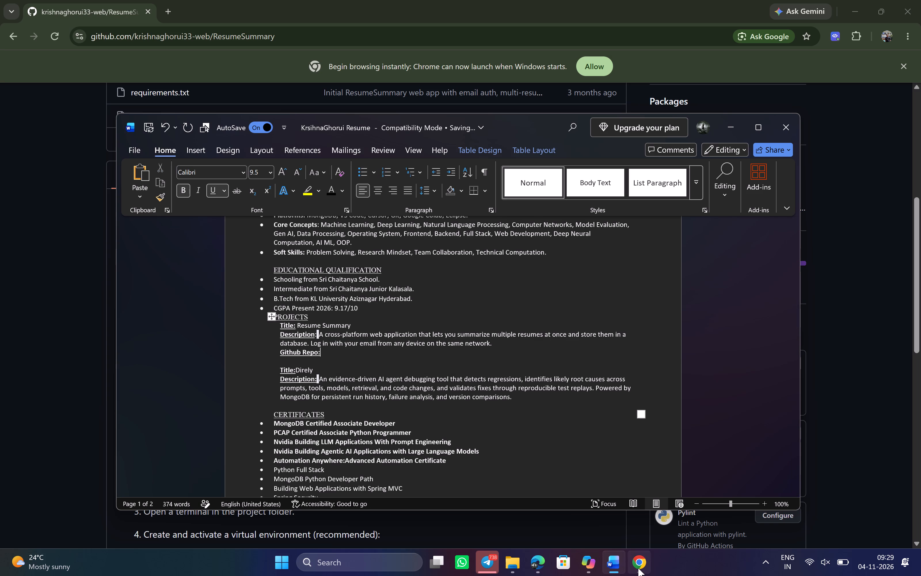
{"action": "left_click", "coordinate": [638, 568]}
{"action": "scroll", "coordinate": [498, 357], "scroll_direction": "up", "scroll_amount": 12}
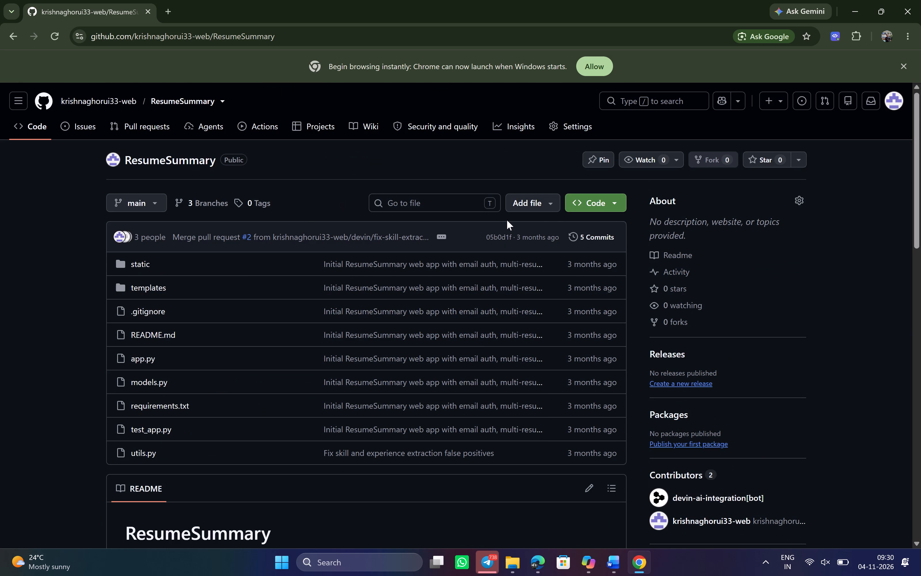
{"action": "left_click", "coordinate": [613, 205]}
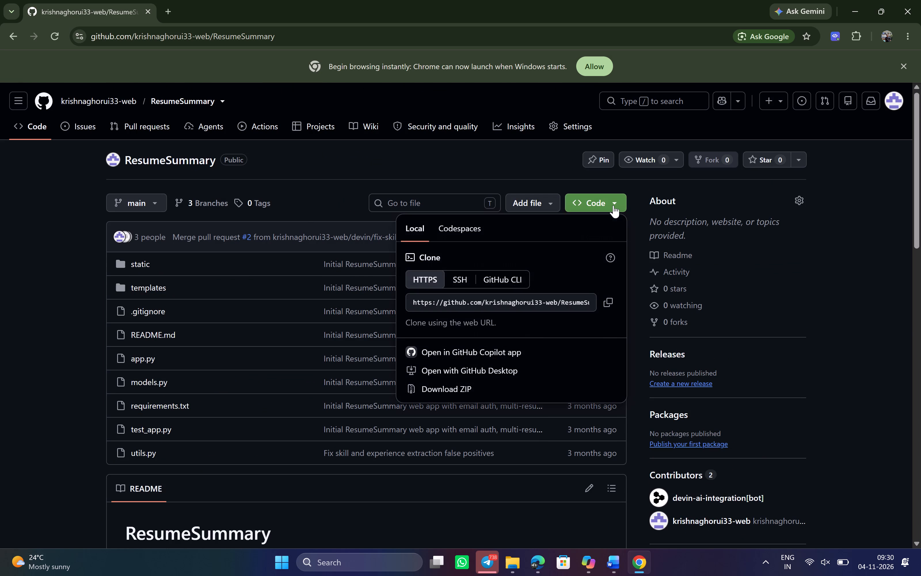
{"action": "left_click", "coordinate": [606, 305]}
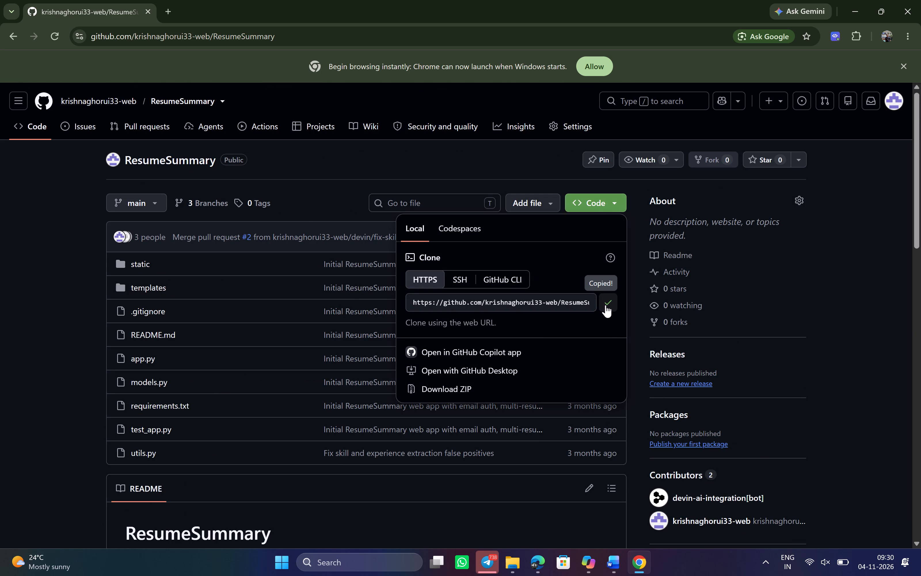
{"action": "left_click", "coordinate": [610, 560]}
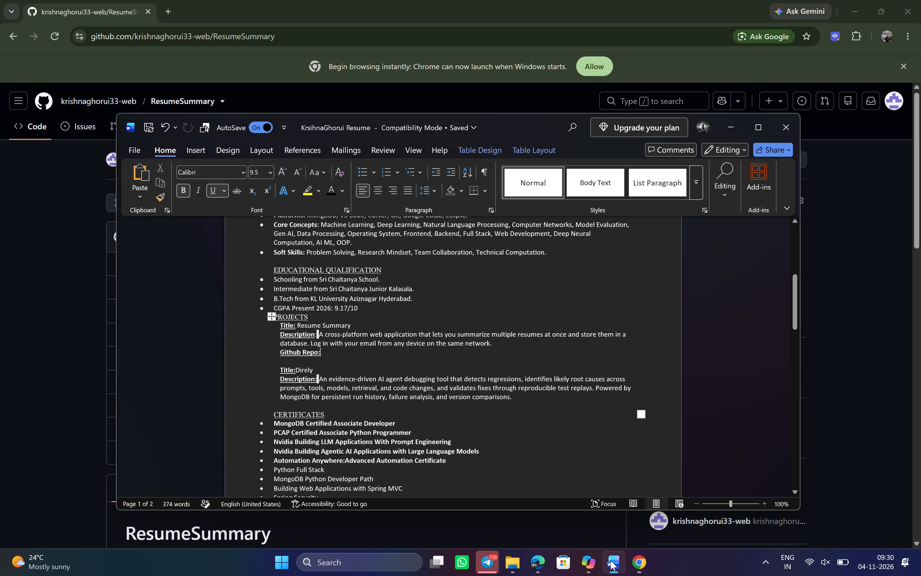
{"action": "key", "text": "ctrl+v"}
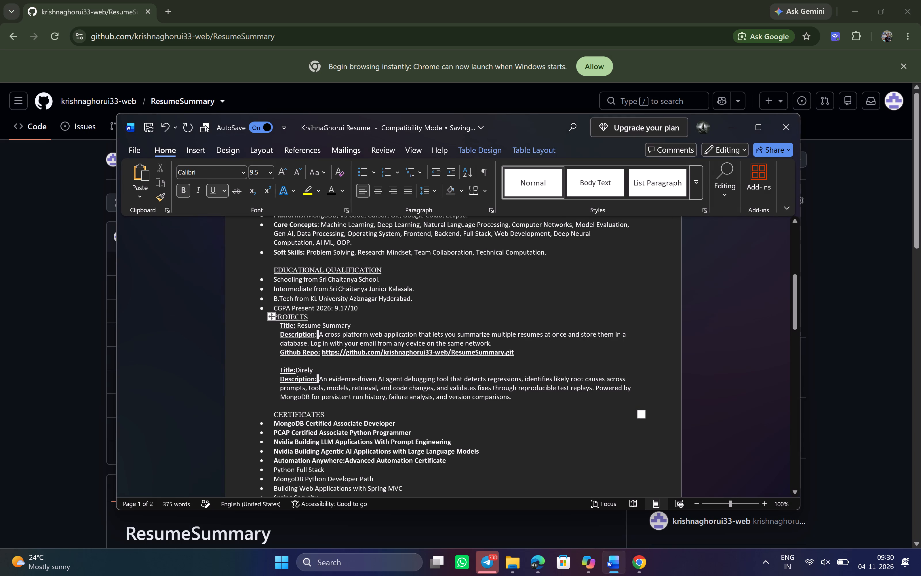
Add a new line reading "Github Repo:" below the Direly project's description.
{"action": "left_click", "coordinate": [516, 400]}
{"action": "key", "text": "Return"}
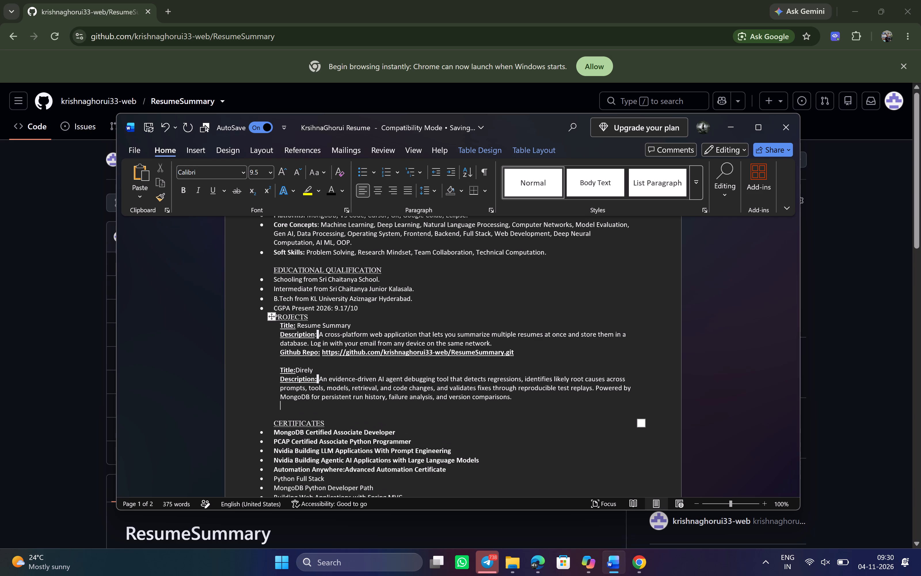
{"action": "type", "text": "Github"}
{"action": "key", "text": "space"}
{"action": "type", "text": "Repo"}
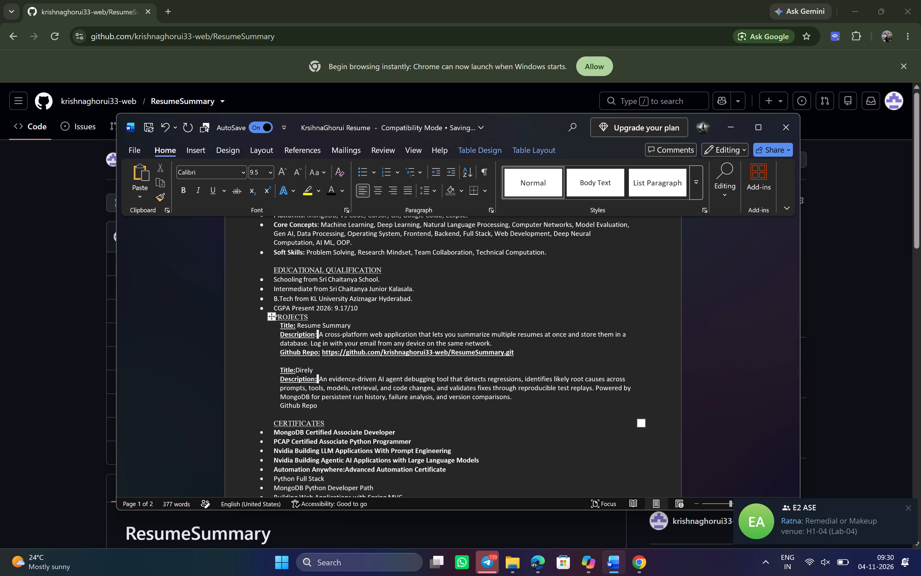
{"action": "key", "text": "shift+colon"}
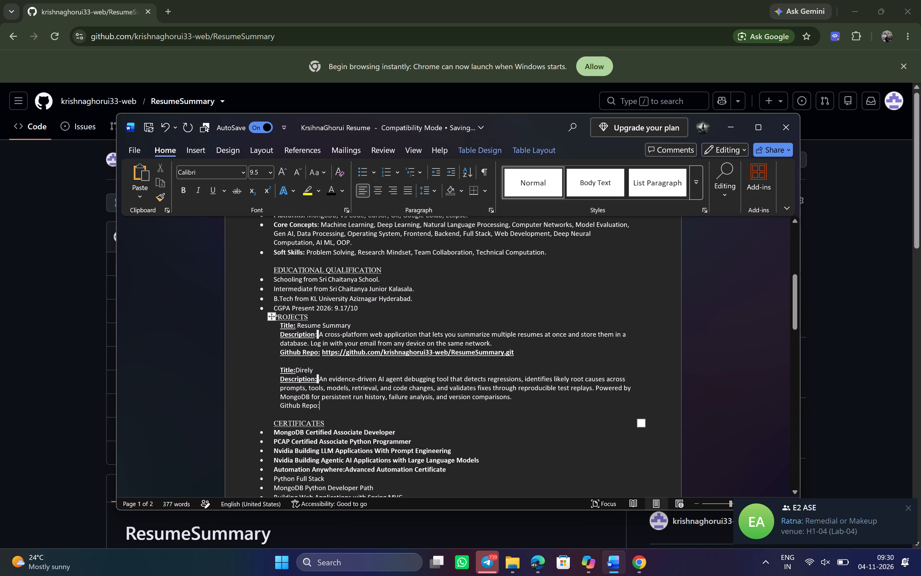
Copy the Direly repository's HTTPS clone URL from GitHub in Chrome into Word after the Direly project's "Github Repo:" label.
{"action": "left_click", "coordinate": [641, 556]}
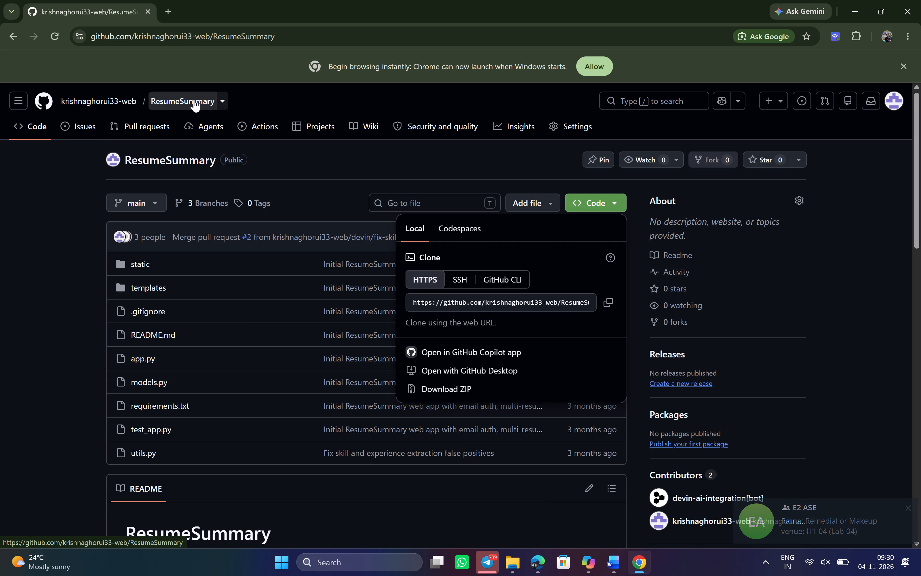
{"action": "left_click", "coordinate": [194, 100]}
{"action": "left_click", "coordinate": [216, 100]}
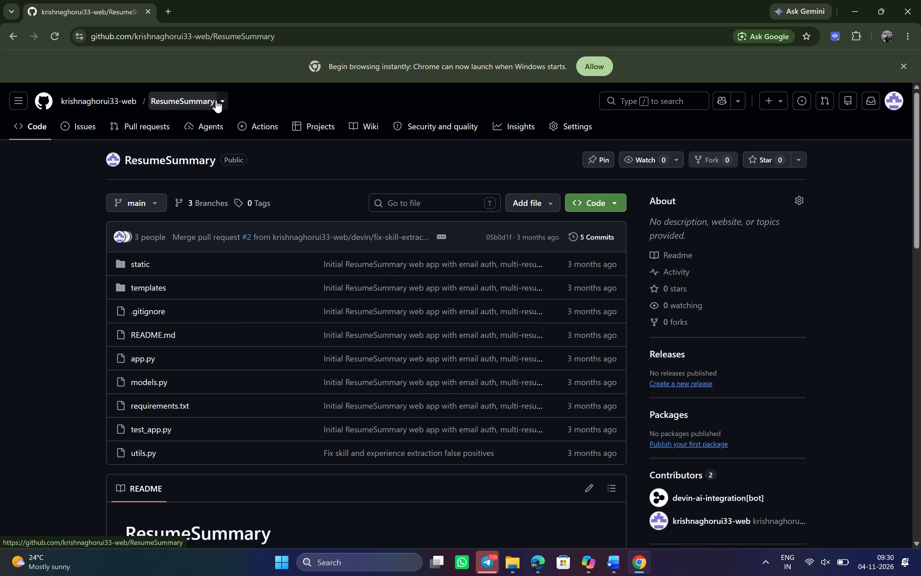
{"action": "left_click", "coordinate": [223, 100]}
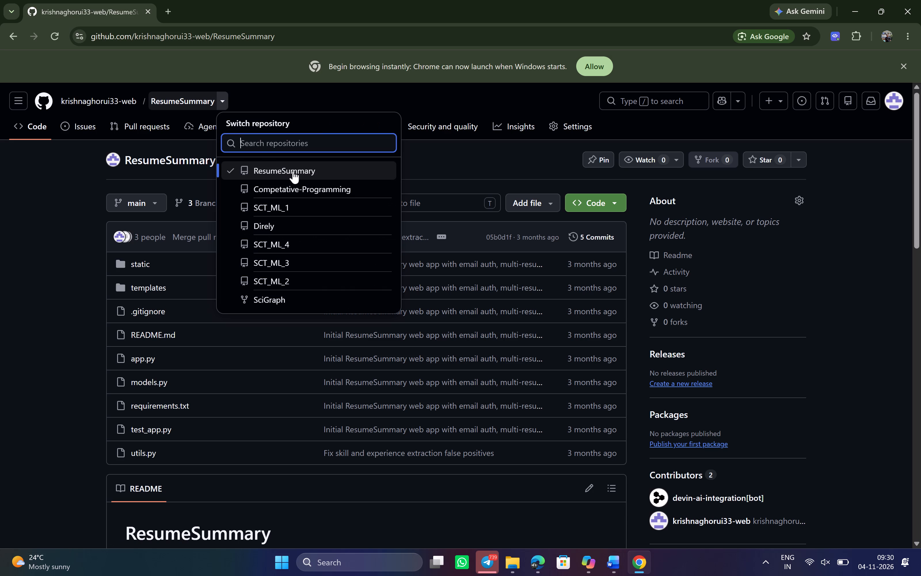
{"action": "left_click", "coordinate": [286, 224]}
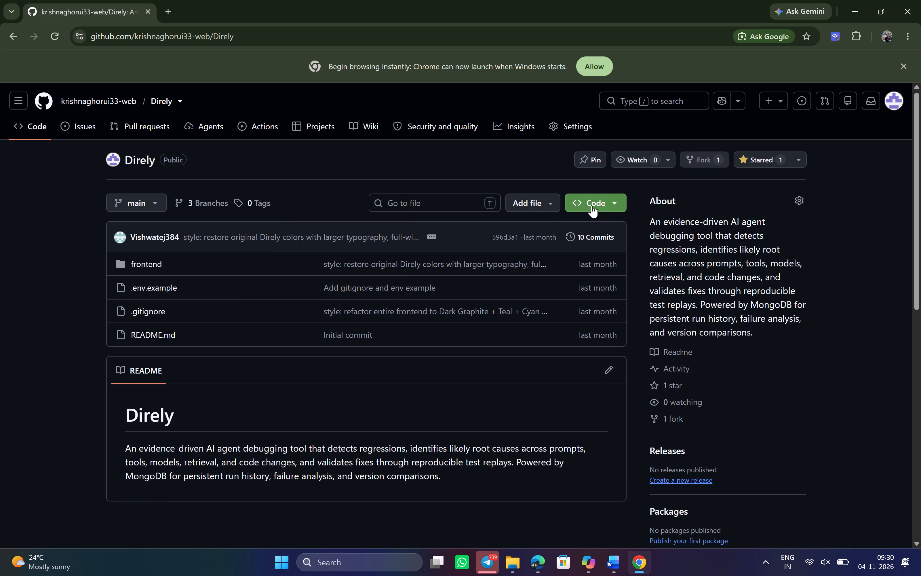
{"action": "left_click", "coordinate": [598, 202]}
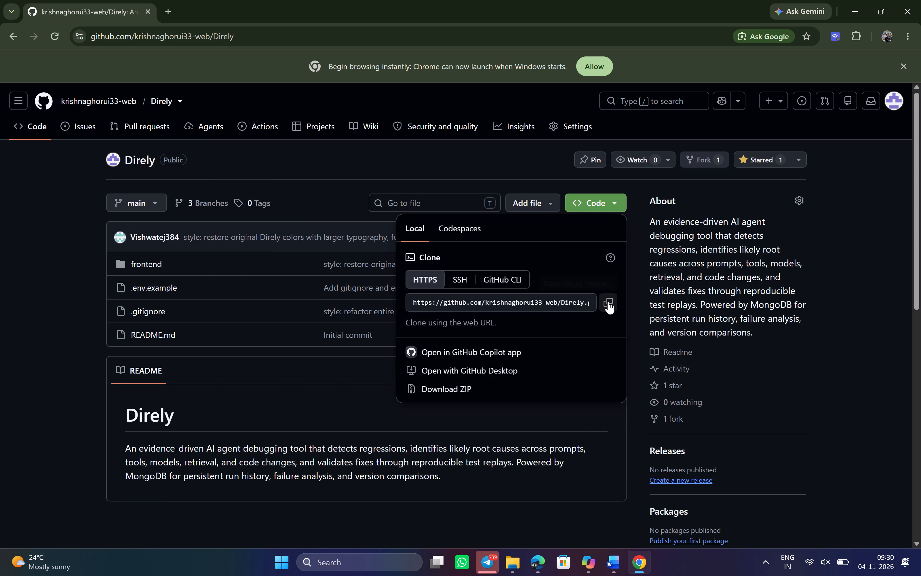
{"action": "left_click", "coordinate": [608, 301]}
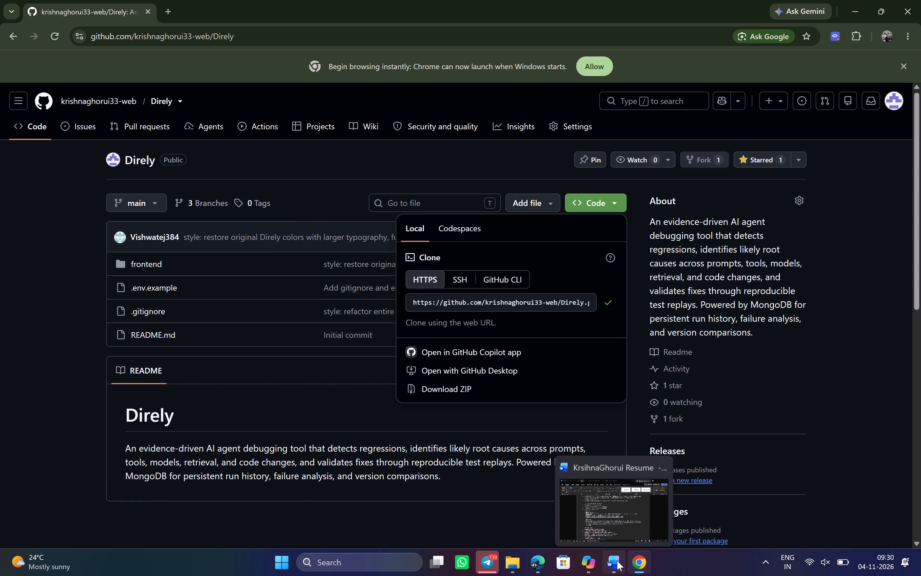
{"action": "left_click", "coordinate": [617, 561]}
{"action": "key", "text": "ctrl+v"}
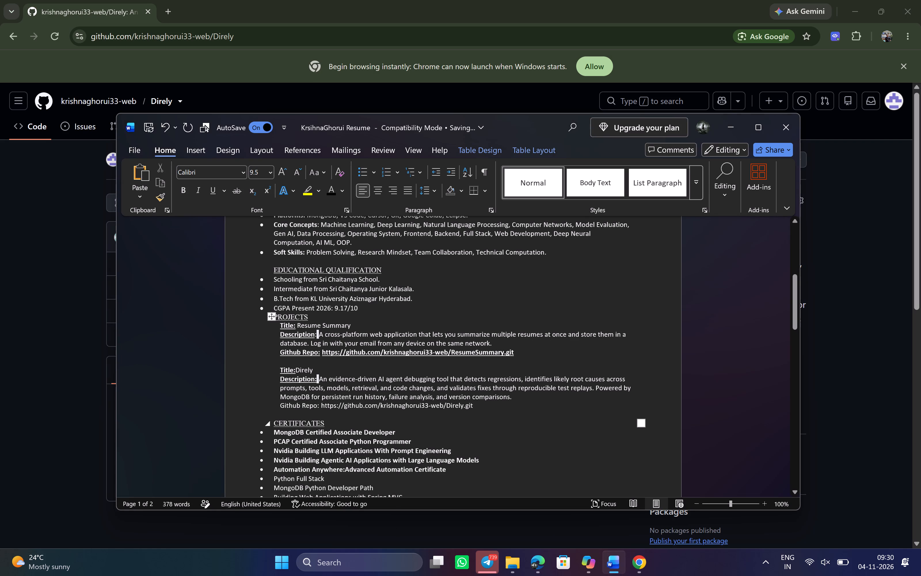
Make the Direly project's "Github Repo:" label bold and underlined.
{"action": "left_click_drag", "start_coordinate": [319, 407], "coordinate": [283, 406]}
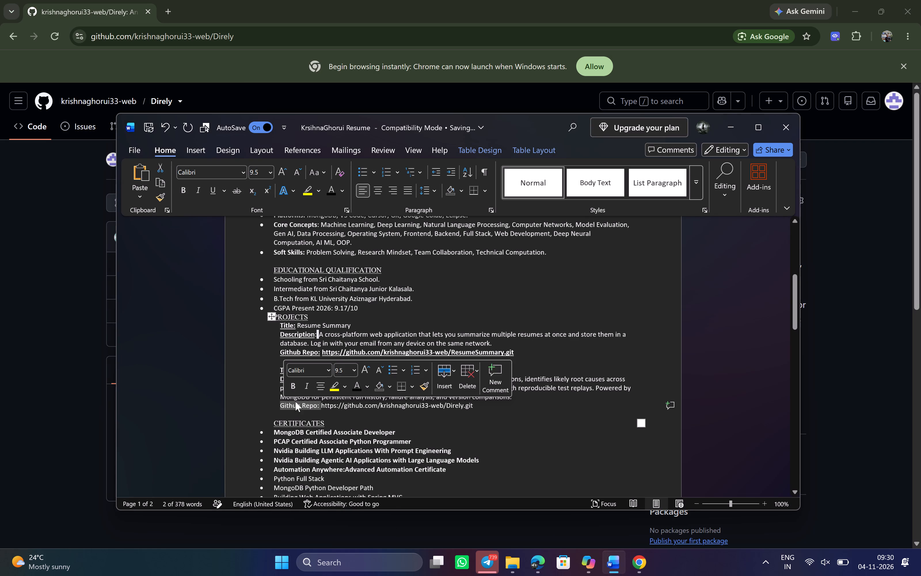
{"action": "left_click", "coordinate": [290, 386]}
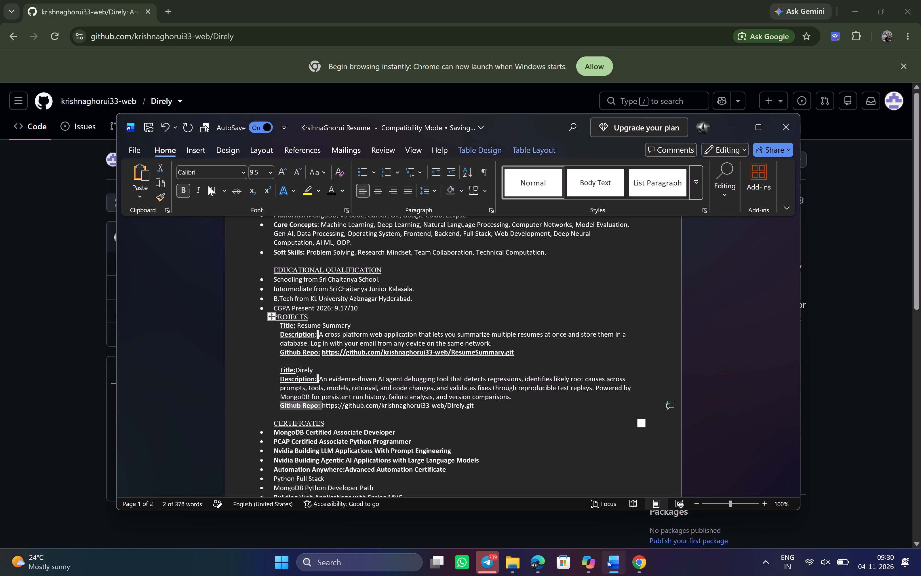
{"action": "left_click", "coordinate": [213, 187]}
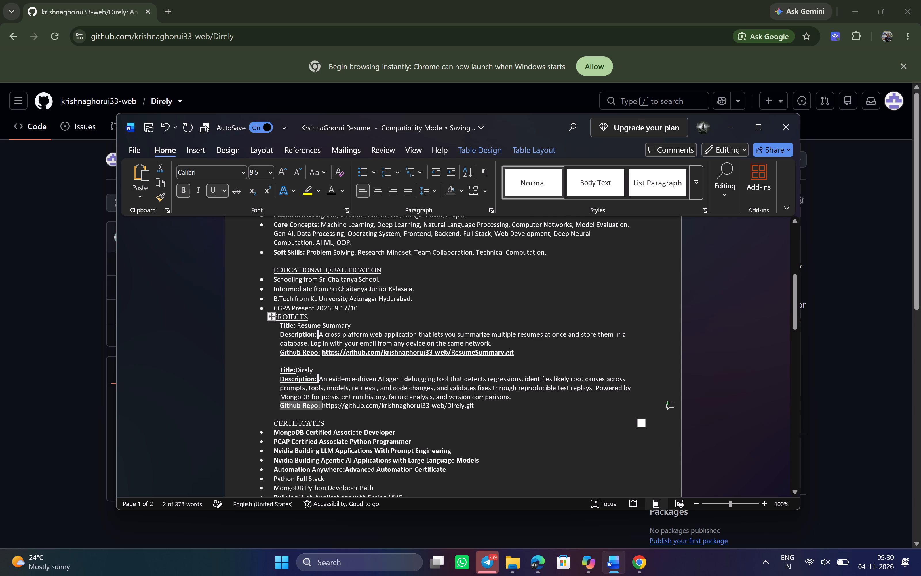
{"action": "left_click", "coordinate": [172, 276]}
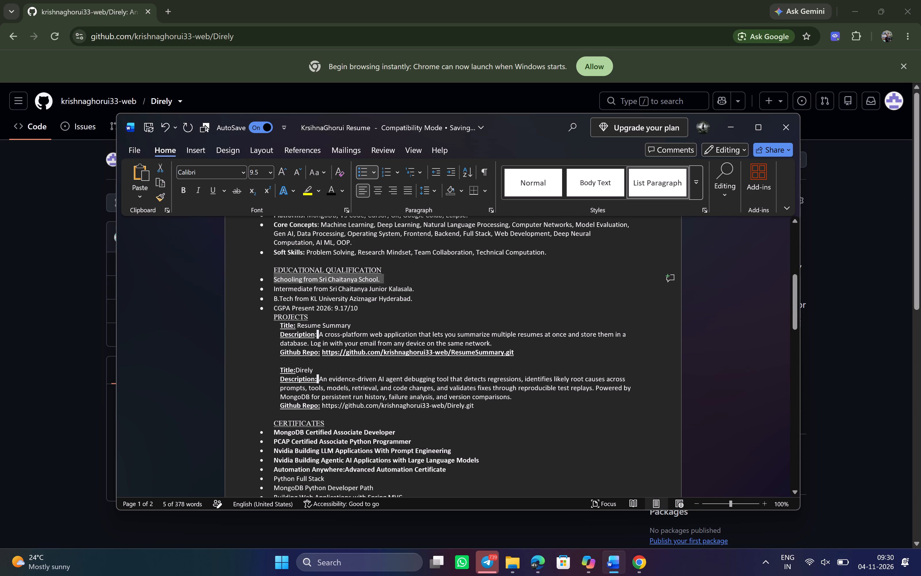
Format the title, description and Github Repo lines of both projects as a bulleted list with solid round bullets.
{"action": "left_click", "coordinate": [475, 324]}
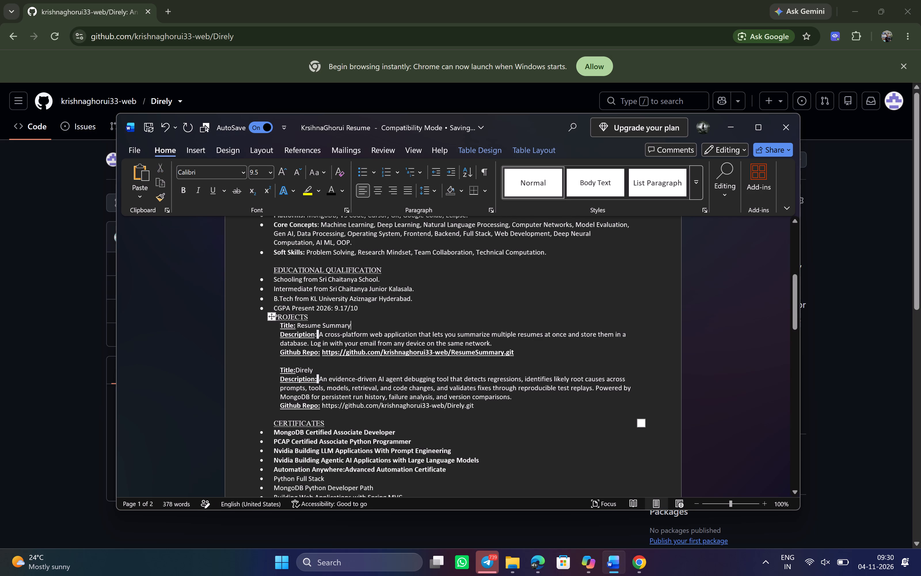
{"action": "left_click", "coordinate": [478, 405]}
{"action": "left_click_drag", "start_coordinate": [481, 408], "coordinate": [272, 333]}
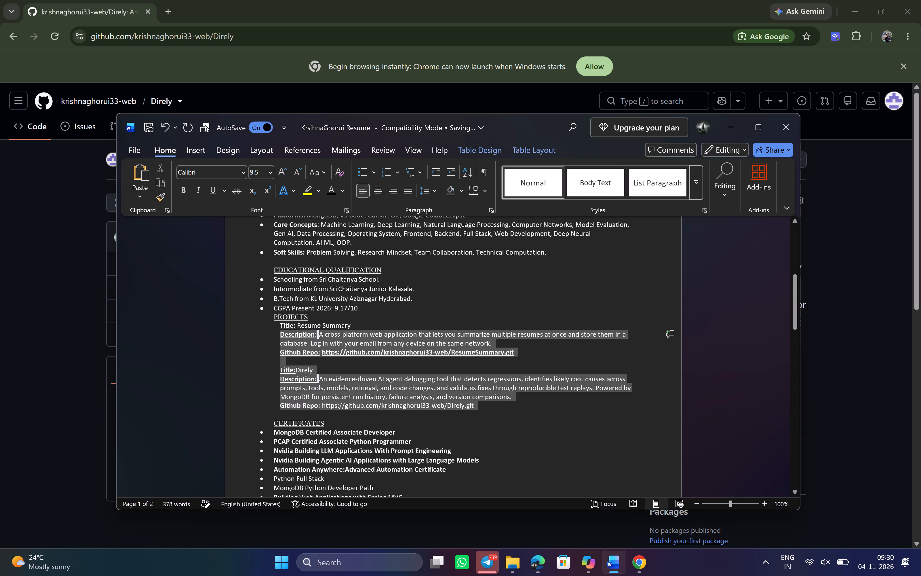
{"action": "left_click_drag", "start_coordinate": [272, 333], "coordinate": [278, 328]}
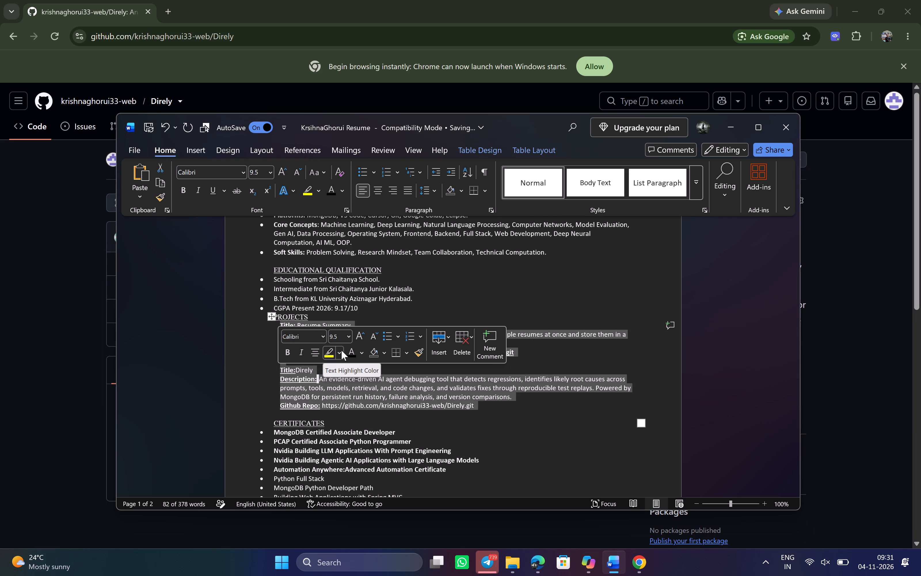
{"action": "left_click", "coordinate": [400, 333]}
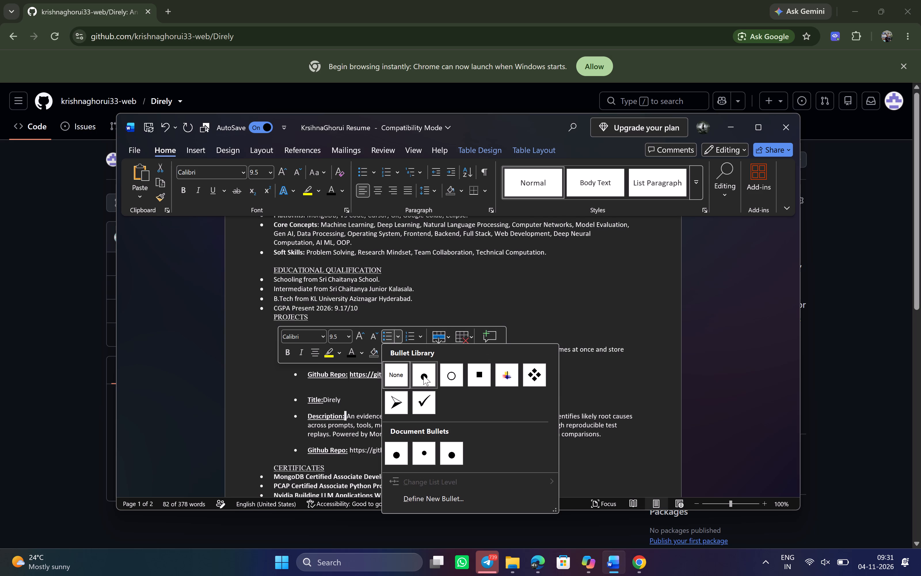
{"action": "left_click", "coordinate": [423, 375]}
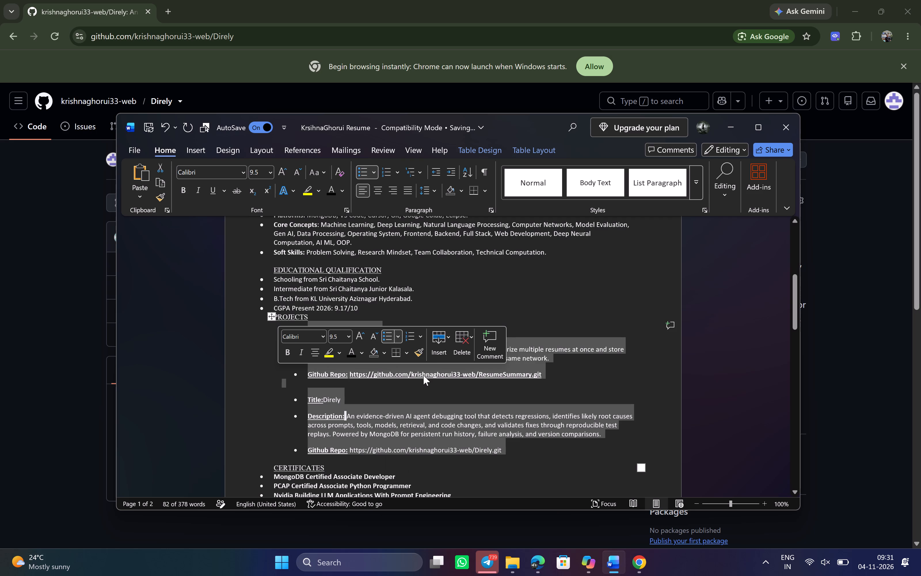
{"action": "left_click", "coordinate": [561, 274]}
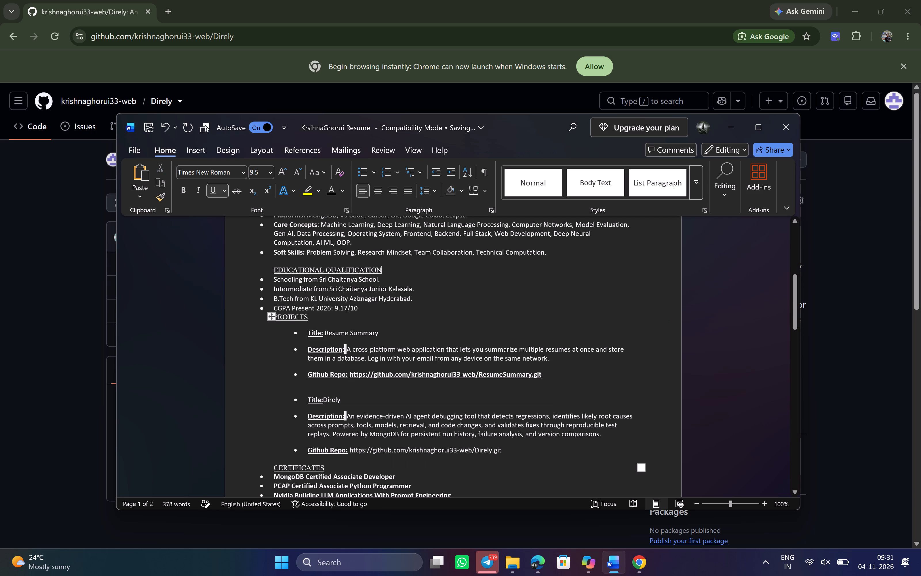
Set single (1.0) line spacing and remove the space before paragraphs for both project entries under PROJECTS.
{"action": "left_click", "coordinate": [306, 374]}
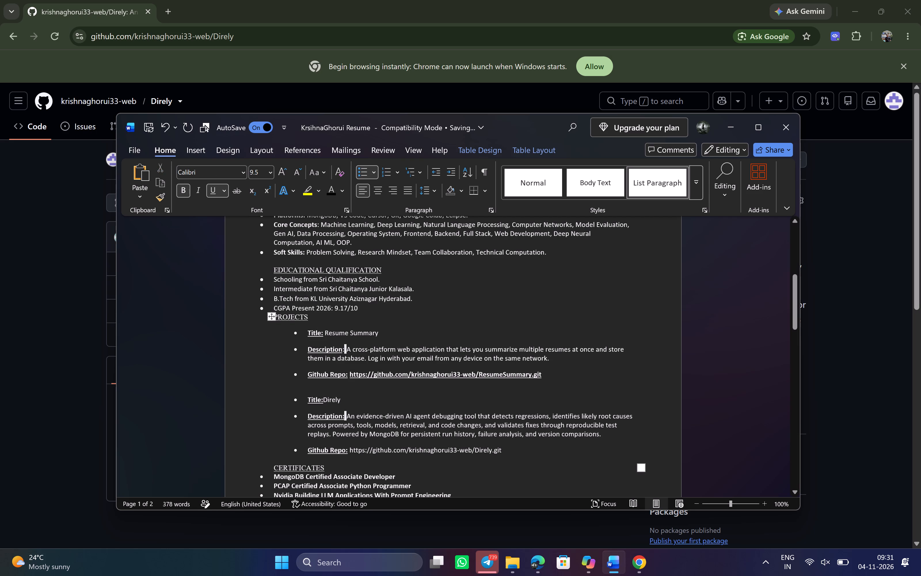
{"action": "left_click_drag", "start_coordinate": [291, 328], "coordinate": [523, 454]}
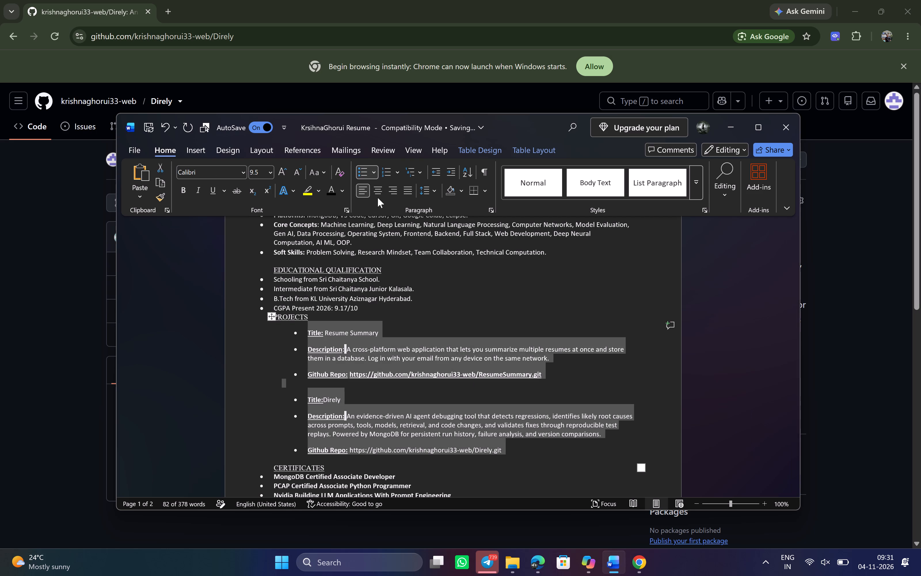
{"action": "left_click", "coordinate": [432, 191]}
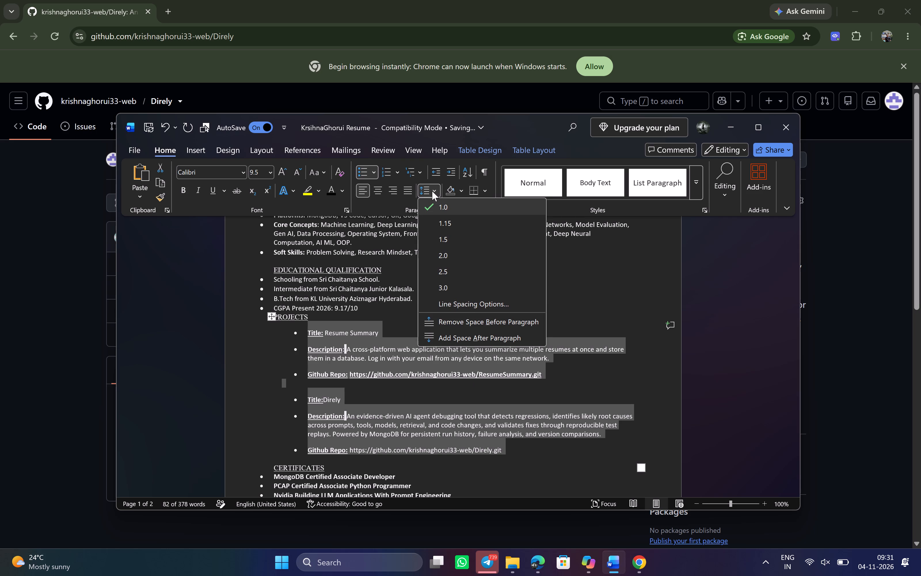
{"action": "left_click", "coordinate": [444, 211]}
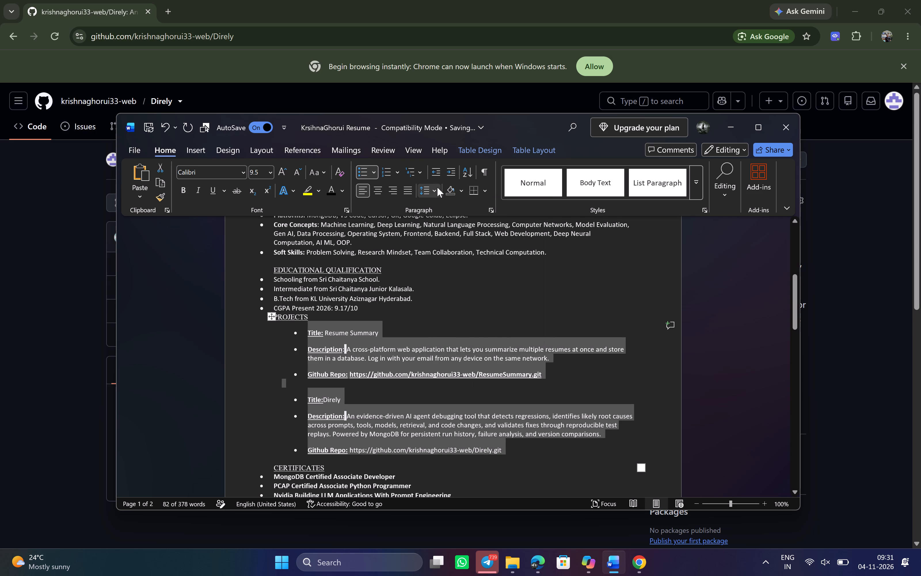
{"action": "left_click", "coordinate": [437, 187]}
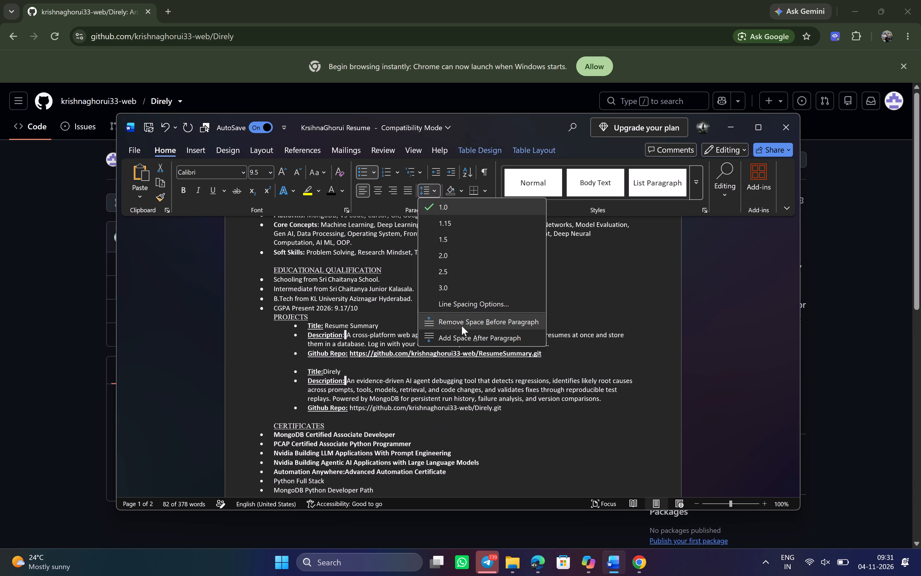
{"action": "left_click", "coordinate": [462, 326]}
{"action": "left_click", "coordinate": [428, 308]}
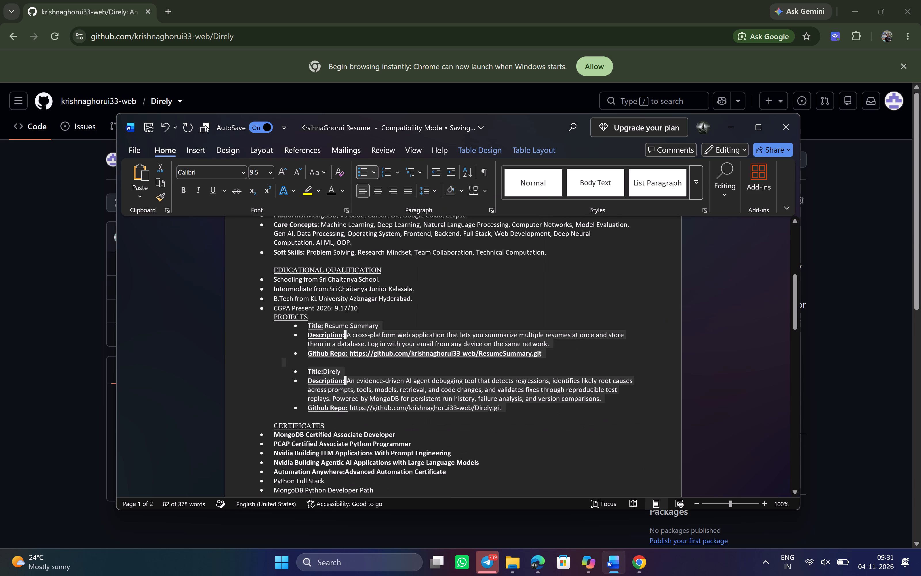
Remove the bullets from the Description and Github Repo lines of both projects, leaving only the Title lines bulleted.
{"action": "left_click", "coordinate": [307, 329]}
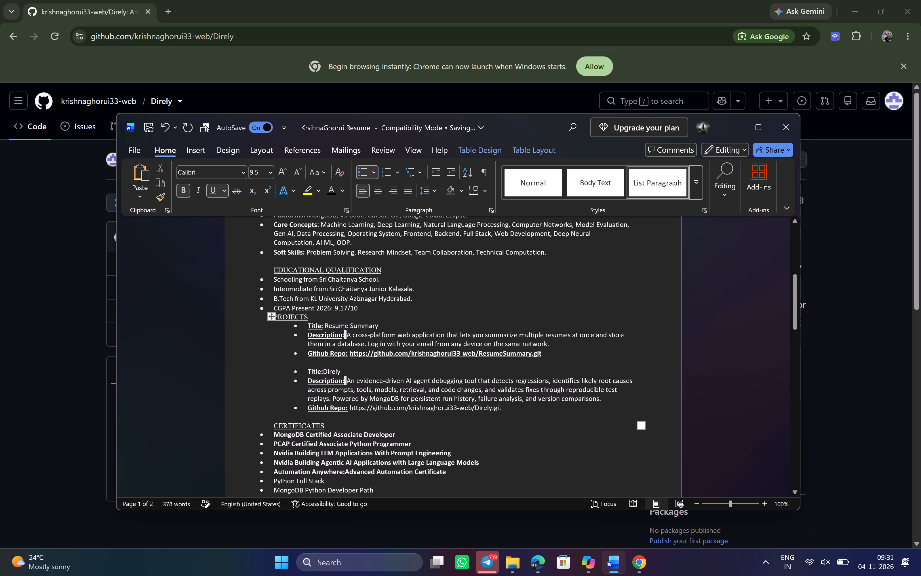
{"action": "left_click", "coordinate": [307, 331]}
{"action": "key", "text": "BackSpace"}
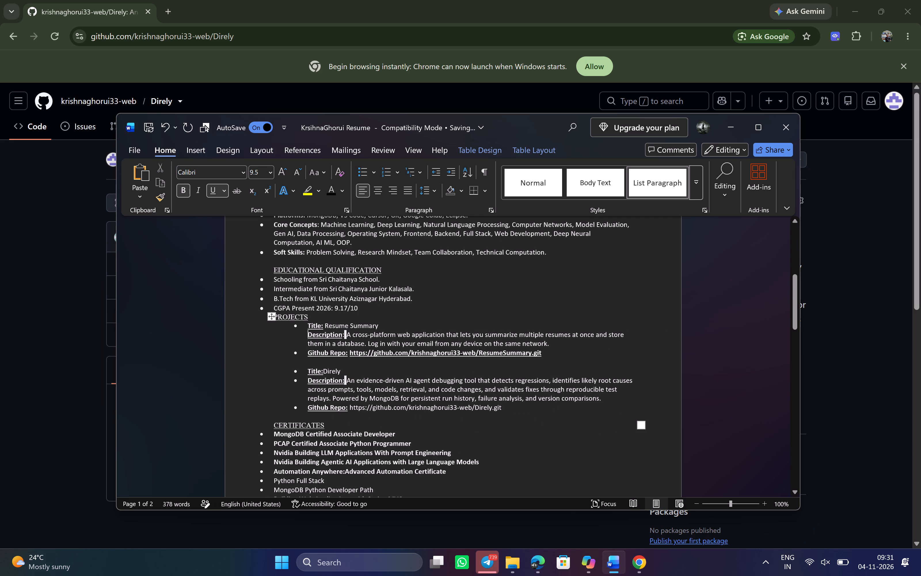
{"action": "key", "text": "Down"}
{"action": "key", "text": "Down"}
{"action": "key", "text": "Down"}
{"action": "key", "text": "Up"}
{"action": "key", "text": "BackSpace"}
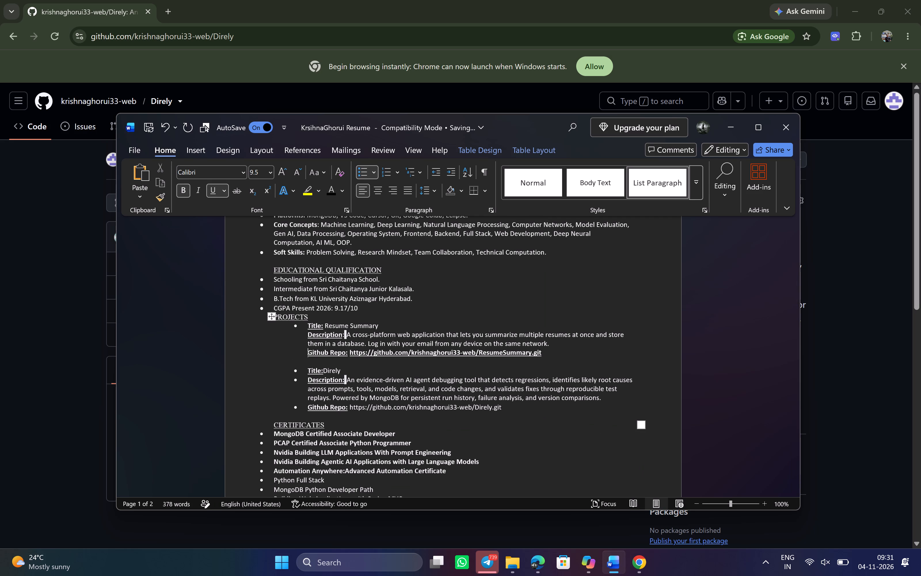
{"action": "key", "text": "Down"}
{"action": "key", "text": "Down"}
{"action": "key", "text": "Down"}
{"action": "key", "text": "BackSpace"}
{"action": "key", "text": "Down"}
{"action": "key", "text": "Down"}
{"action": "key", "text": "Down"}
{"action": "key", "text": "BackSpace"}
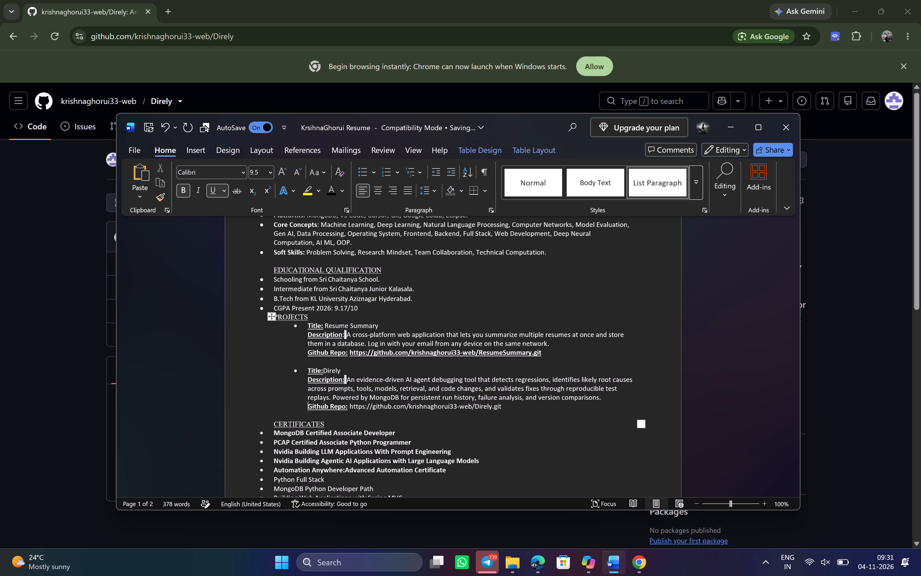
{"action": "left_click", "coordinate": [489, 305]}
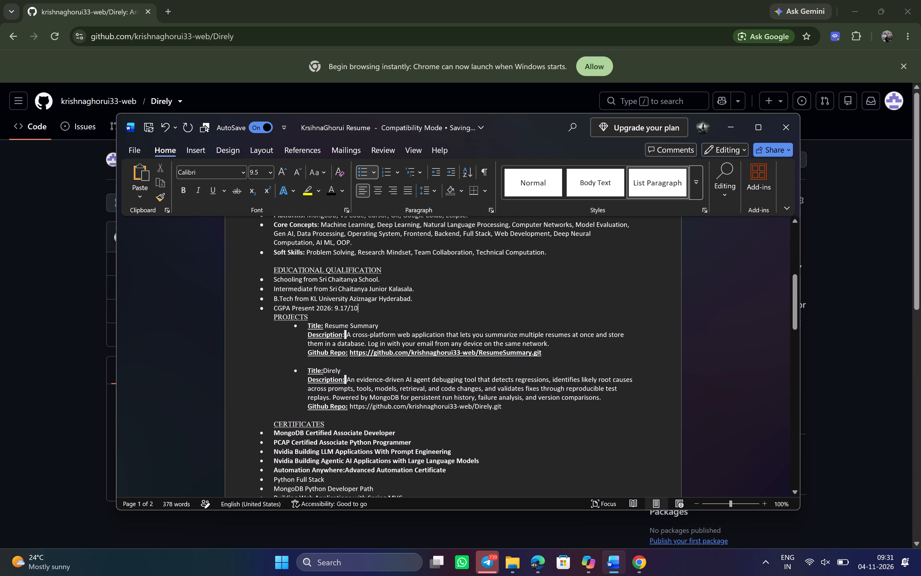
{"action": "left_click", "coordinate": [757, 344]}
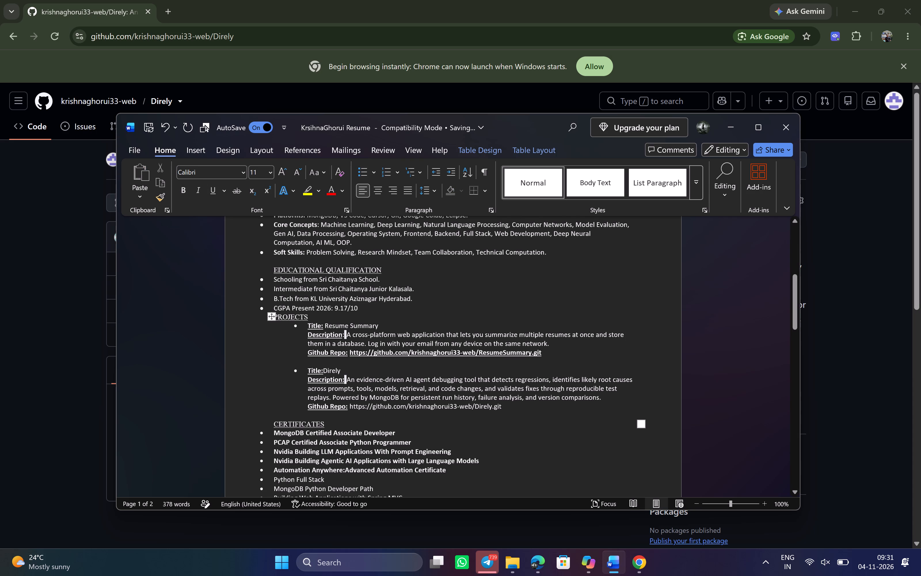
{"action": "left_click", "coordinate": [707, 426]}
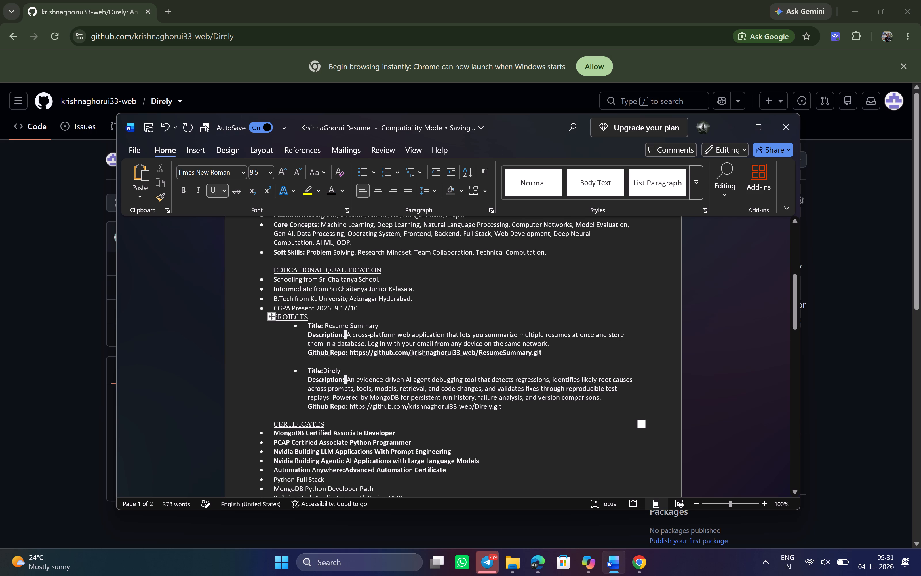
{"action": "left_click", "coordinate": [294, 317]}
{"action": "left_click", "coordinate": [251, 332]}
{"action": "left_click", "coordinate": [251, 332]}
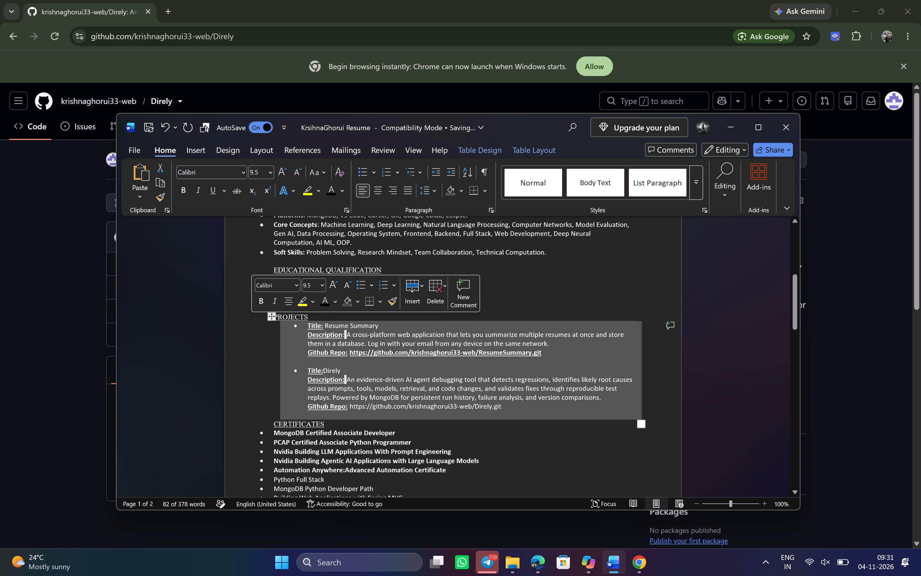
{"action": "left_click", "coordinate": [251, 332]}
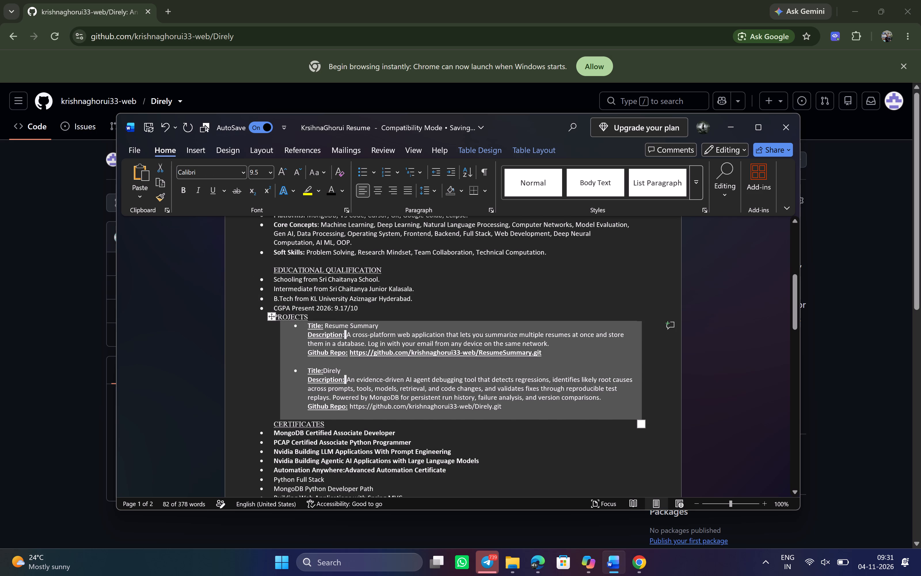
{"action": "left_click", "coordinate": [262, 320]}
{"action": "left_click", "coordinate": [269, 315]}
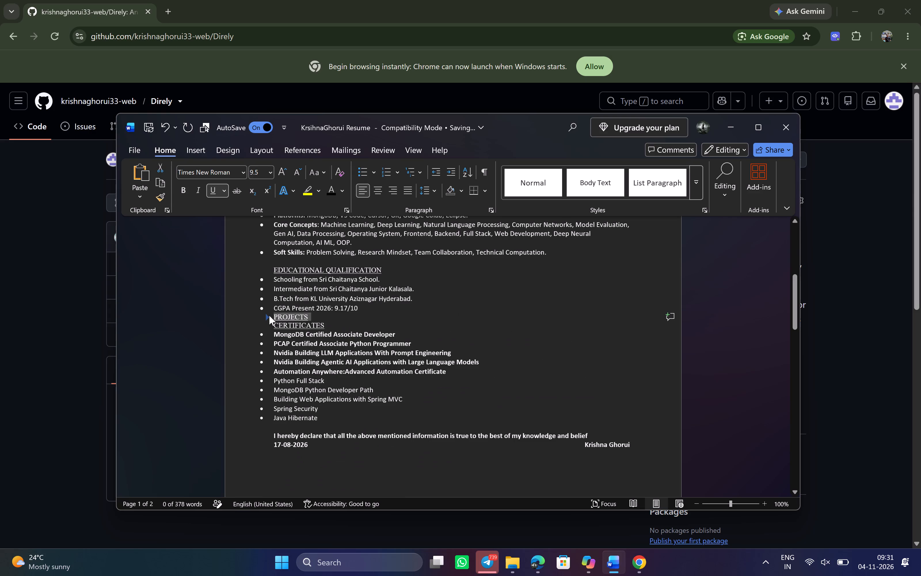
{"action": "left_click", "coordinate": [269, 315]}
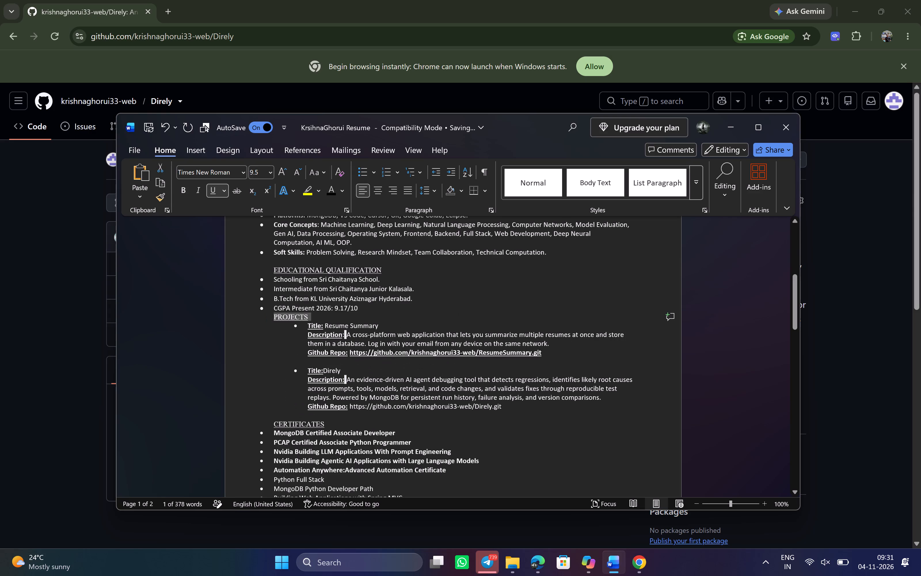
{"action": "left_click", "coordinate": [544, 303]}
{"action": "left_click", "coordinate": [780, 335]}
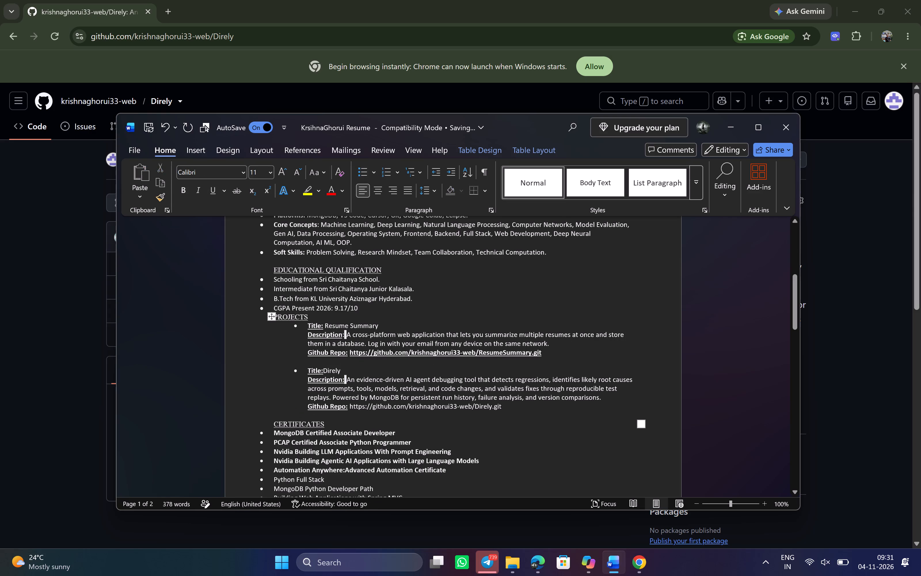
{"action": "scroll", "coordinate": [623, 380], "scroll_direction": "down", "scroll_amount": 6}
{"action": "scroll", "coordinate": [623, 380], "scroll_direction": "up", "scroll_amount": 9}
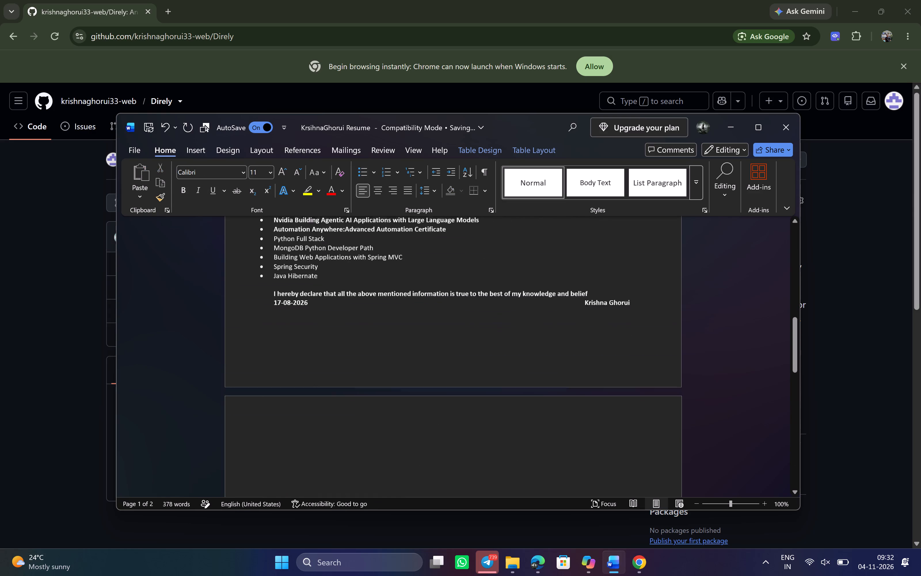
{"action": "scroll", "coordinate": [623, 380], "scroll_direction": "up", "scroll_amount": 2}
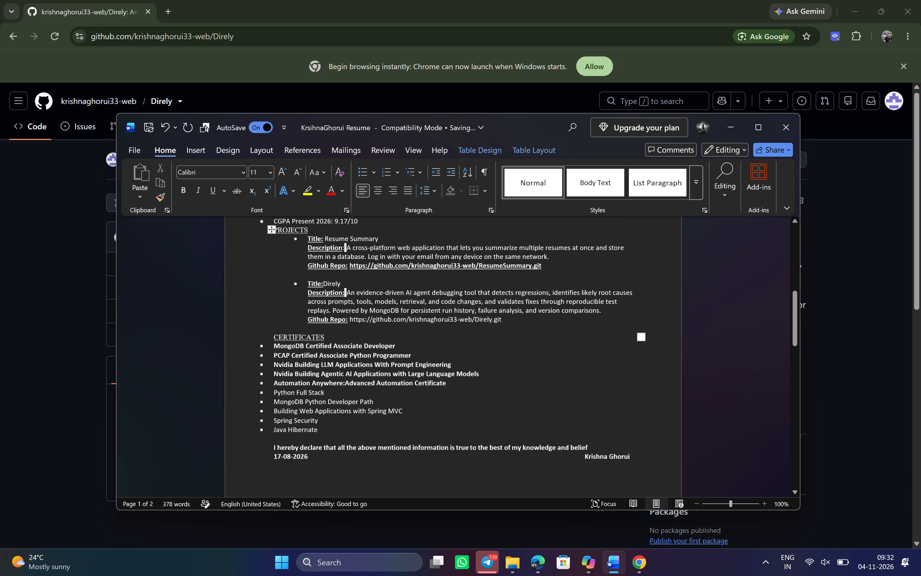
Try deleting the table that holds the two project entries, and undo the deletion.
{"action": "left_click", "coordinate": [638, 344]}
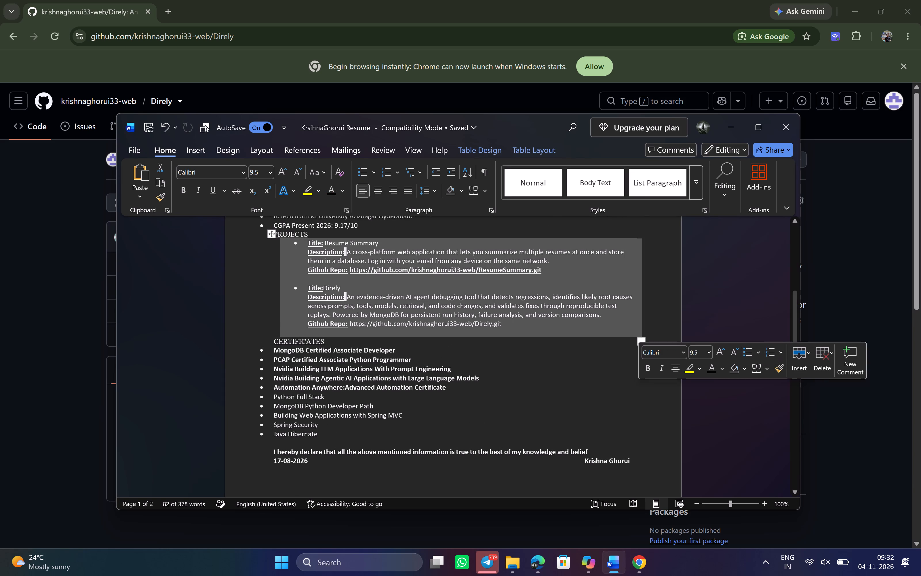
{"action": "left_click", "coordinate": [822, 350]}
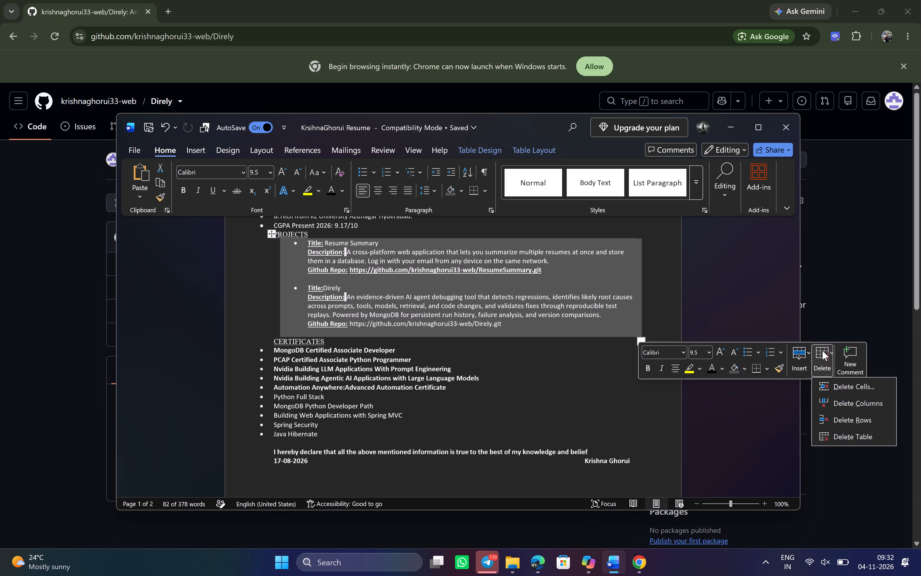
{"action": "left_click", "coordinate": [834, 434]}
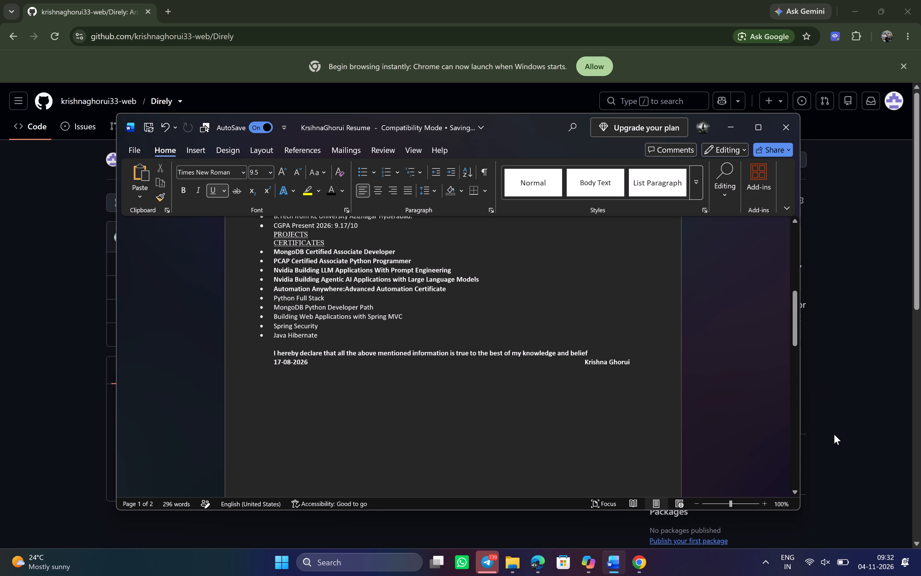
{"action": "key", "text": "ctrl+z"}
Save the resume document.
{"action": "key", "text": "ctrl+s"}
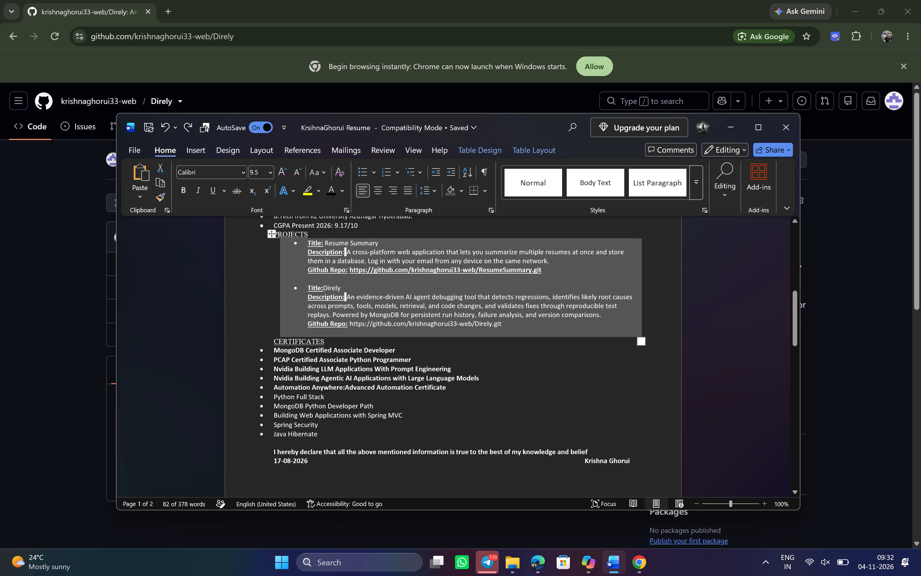
Copy the text of both project entries, from the Resume Summary title through the Direly repository link.
{"action": "left_click", "coordinate": [307, 242]}
{"action": "left_click_drag", "start_coordinate": [307, 242], "coordinate": [488, 318]}
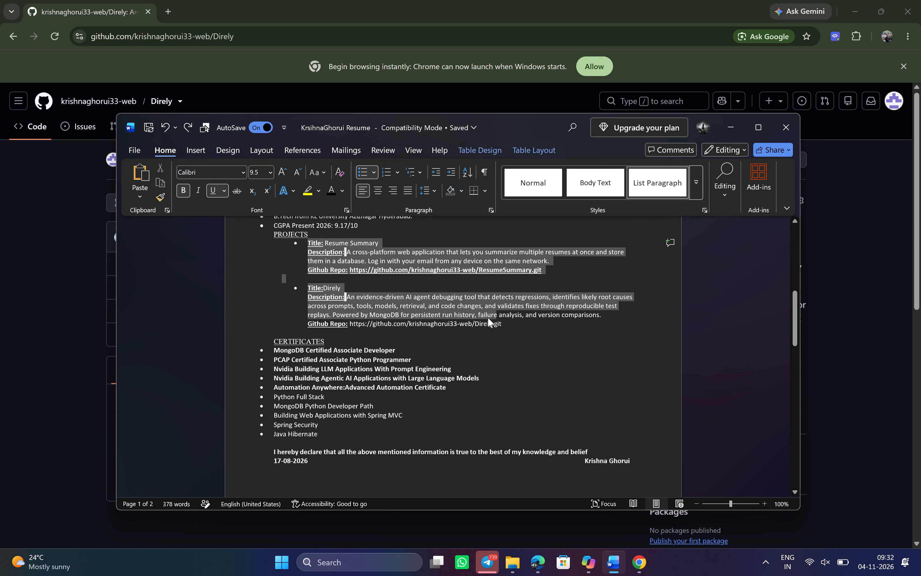
{"action": "left_click_drag", "start_coordinate": [488, 318], "coordinate": [501, 321]}
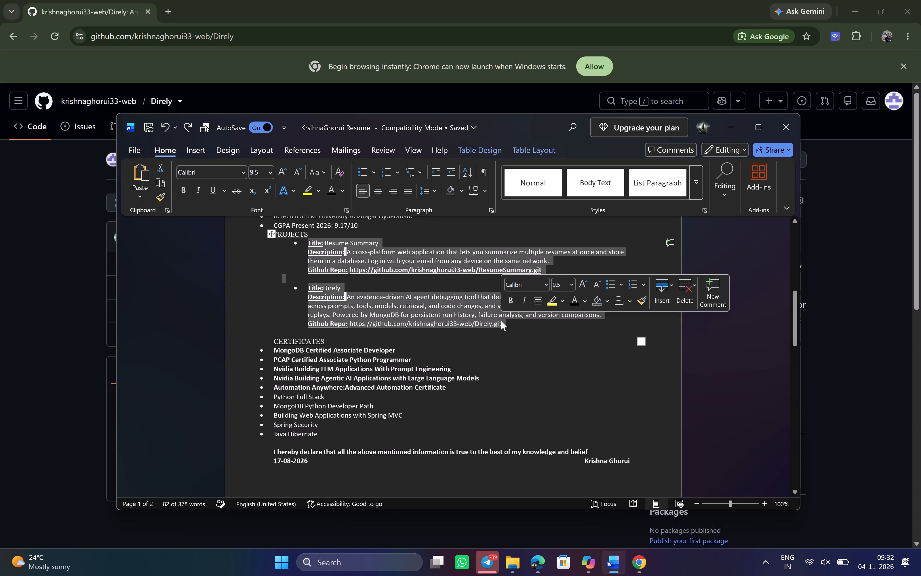
{"action": "key", "text": "ctrl+c"}
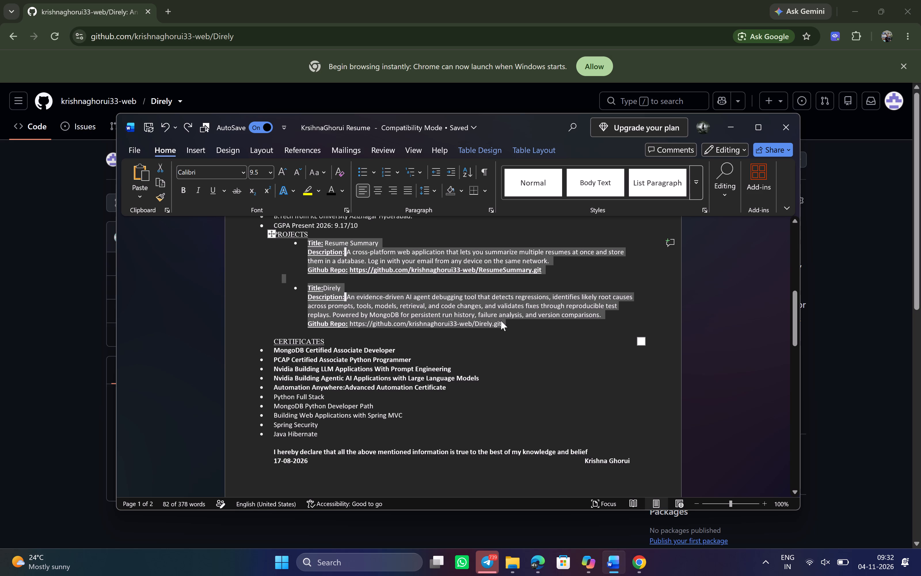
Delete the whole table that holds the two project entries under PROJECTS.
{"action": "left_click", "coordinate": [501, 321]}
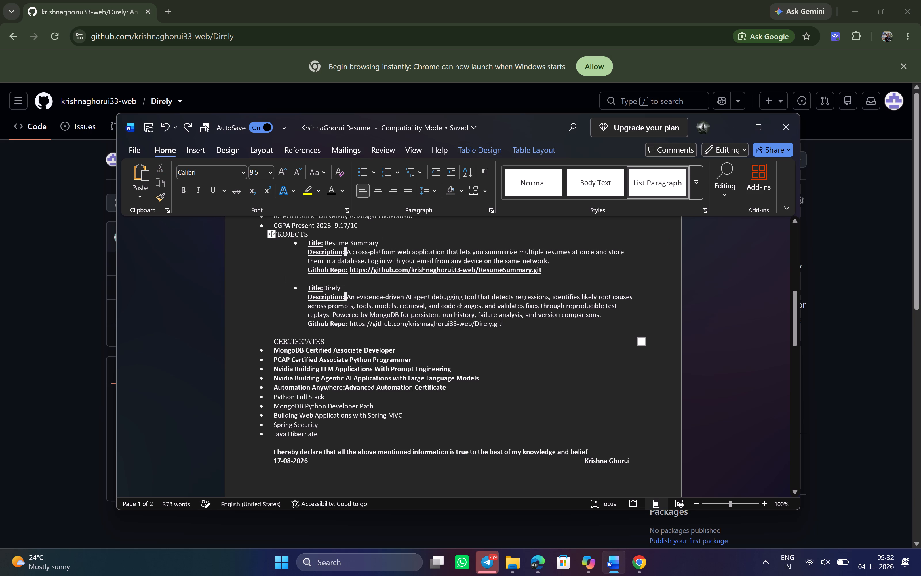
{"action": "left_click", "coordinate": [639, 341]}
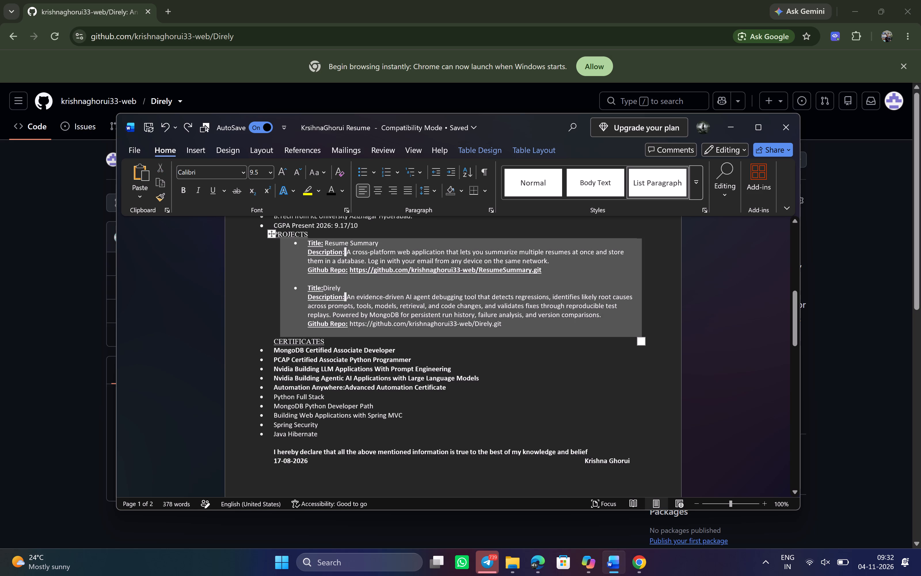
{"action": "left_click", "coordinate": [826, 306]}
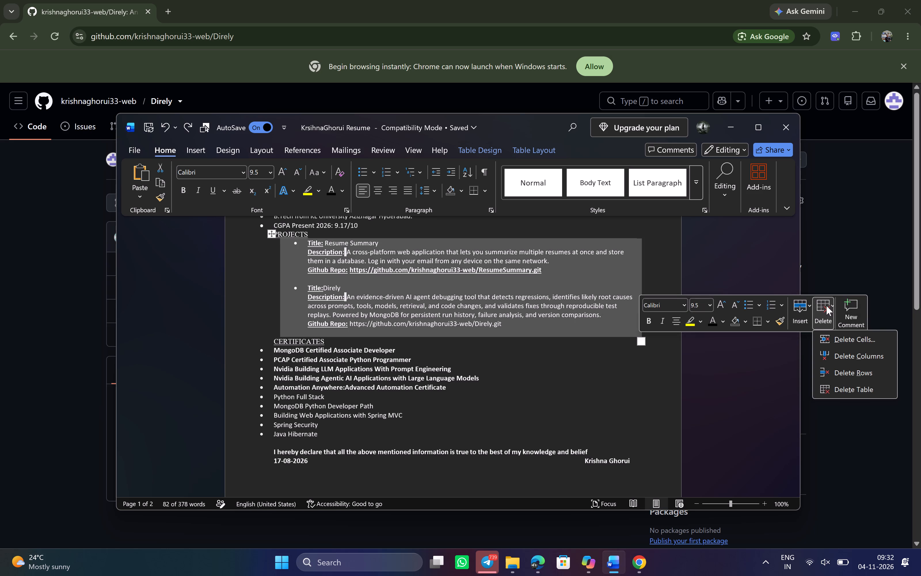
{"action": "left_click", "coordinate": [857, 385]}
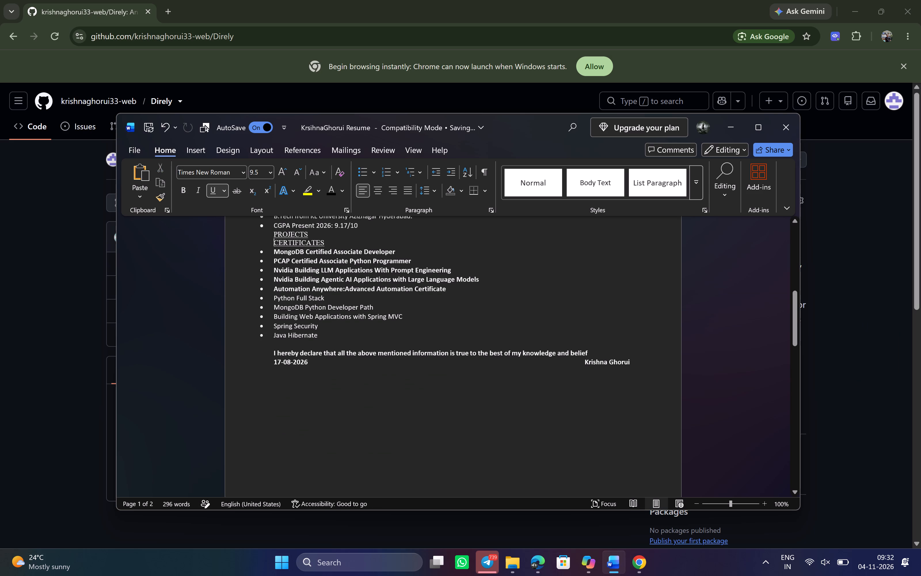
Paste the copied Resume Summary and Direly entries on a new line below the PROJECTS heading.
{"action": "left_click", "coordinate": [311, 235]}
{"action": "key", "text": "Return"}
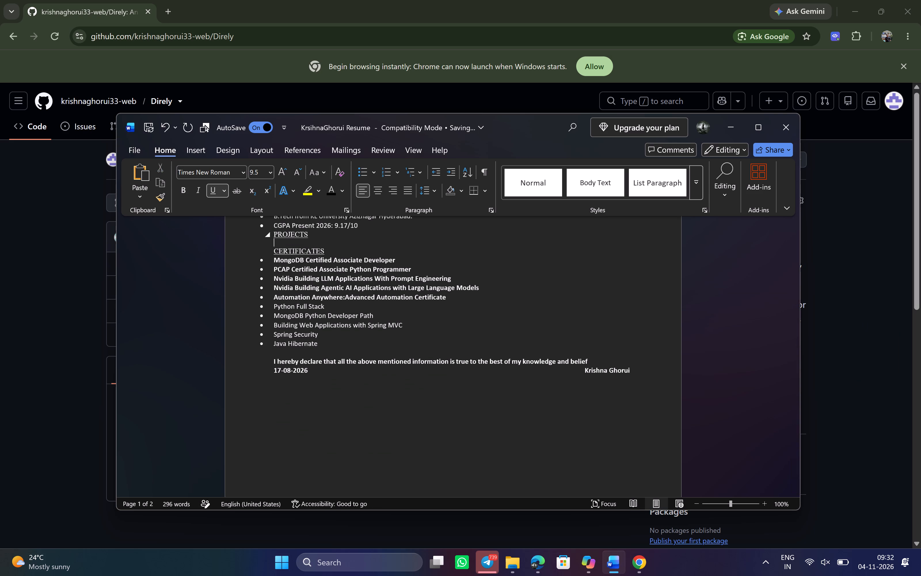
{"action": "key", "text": "ctrl+v"}
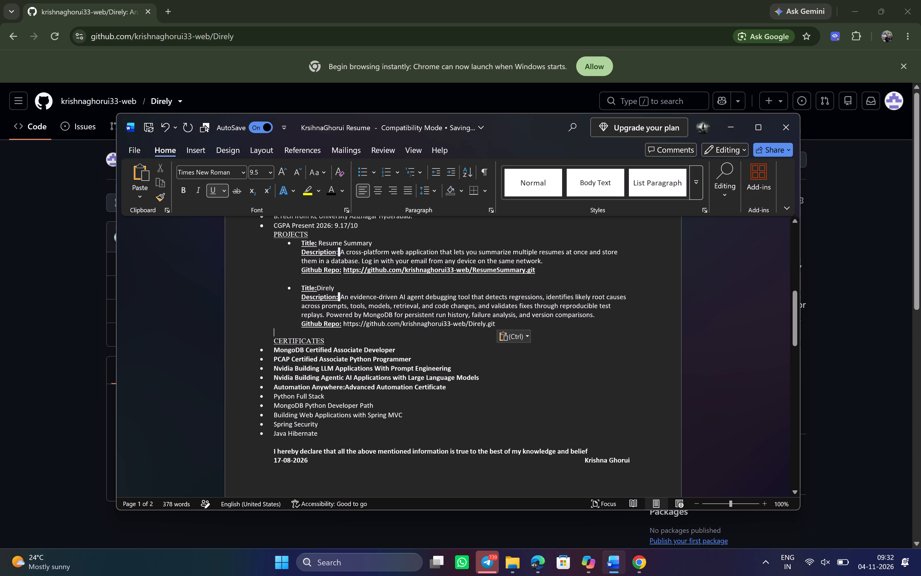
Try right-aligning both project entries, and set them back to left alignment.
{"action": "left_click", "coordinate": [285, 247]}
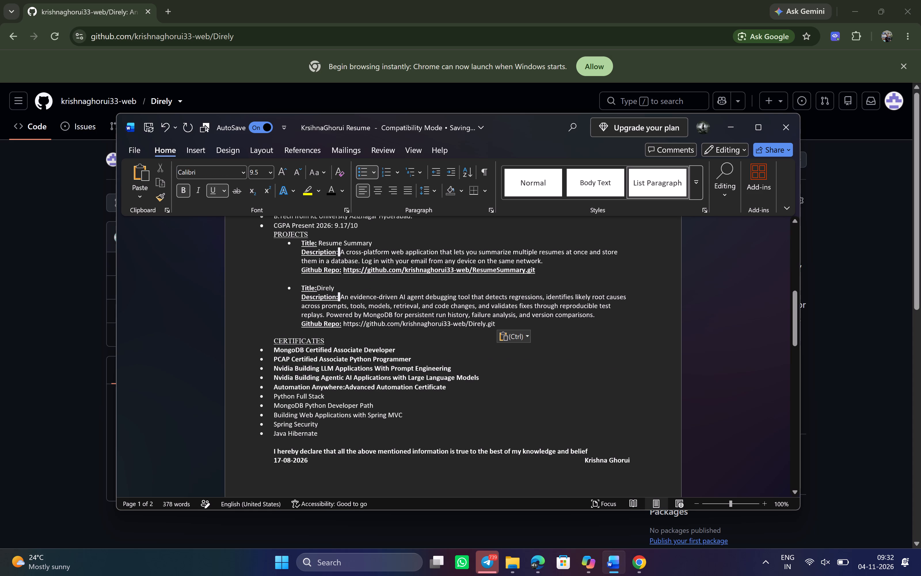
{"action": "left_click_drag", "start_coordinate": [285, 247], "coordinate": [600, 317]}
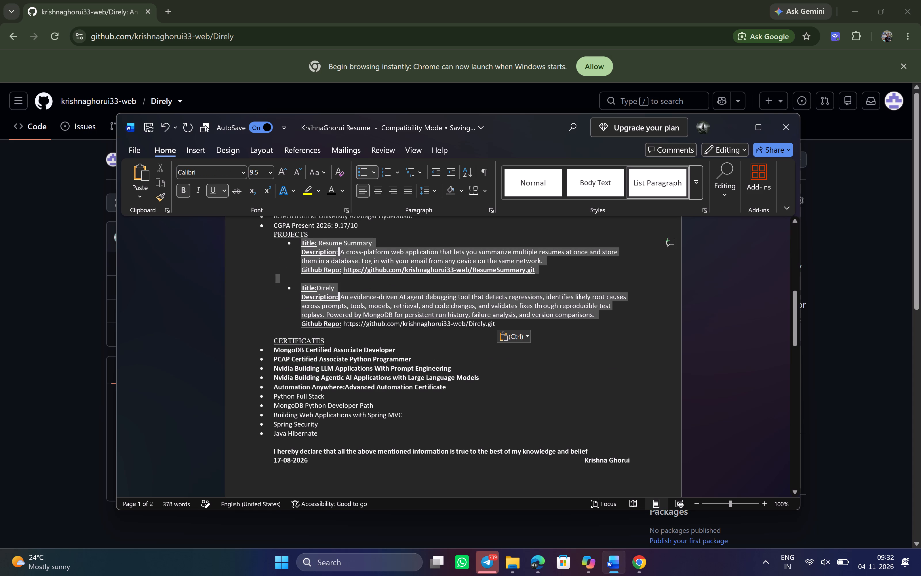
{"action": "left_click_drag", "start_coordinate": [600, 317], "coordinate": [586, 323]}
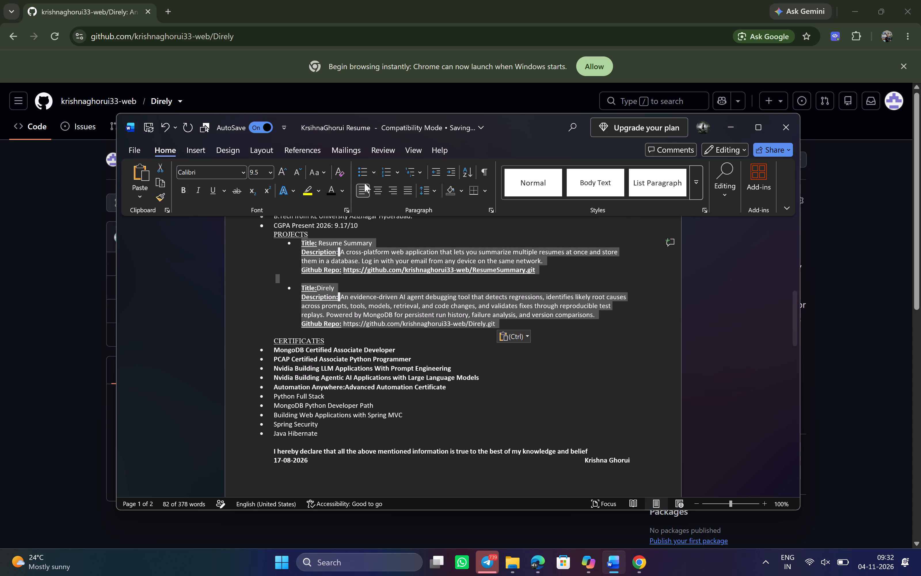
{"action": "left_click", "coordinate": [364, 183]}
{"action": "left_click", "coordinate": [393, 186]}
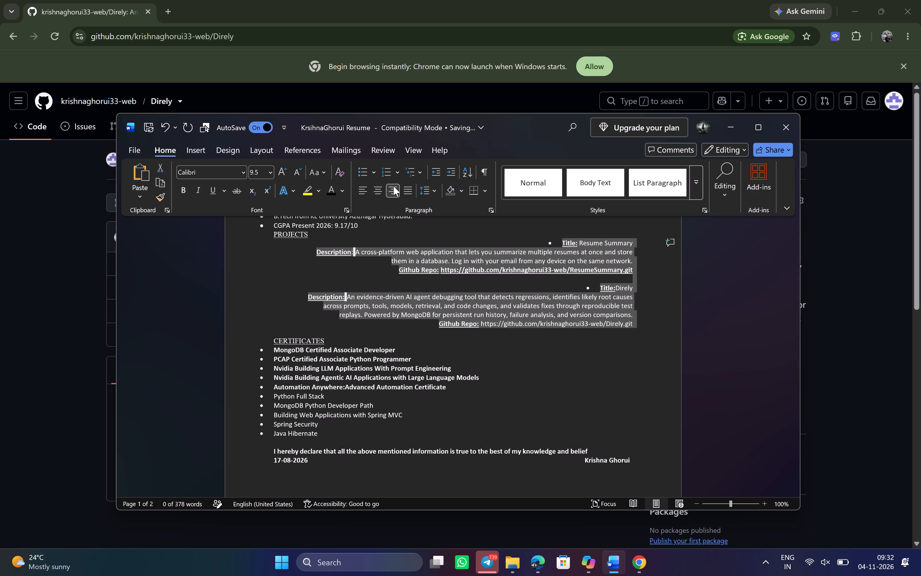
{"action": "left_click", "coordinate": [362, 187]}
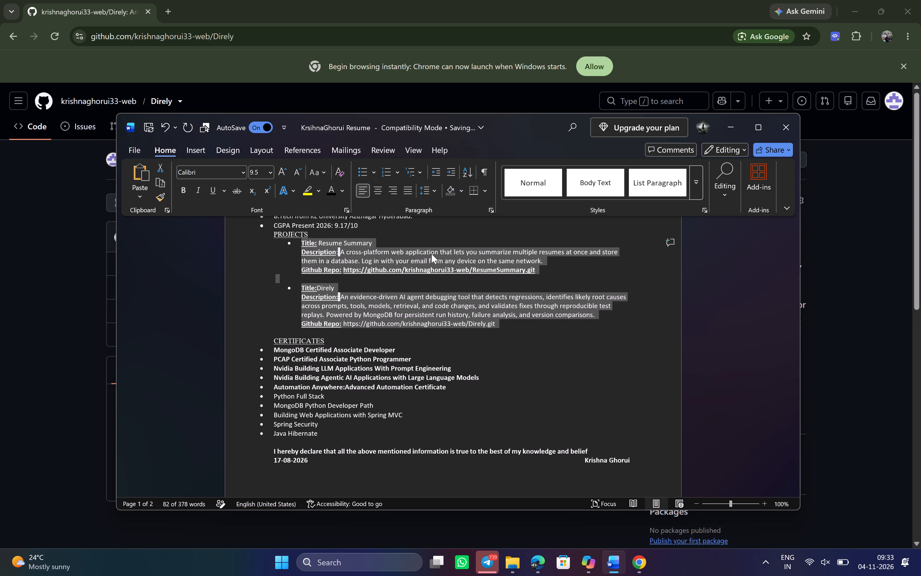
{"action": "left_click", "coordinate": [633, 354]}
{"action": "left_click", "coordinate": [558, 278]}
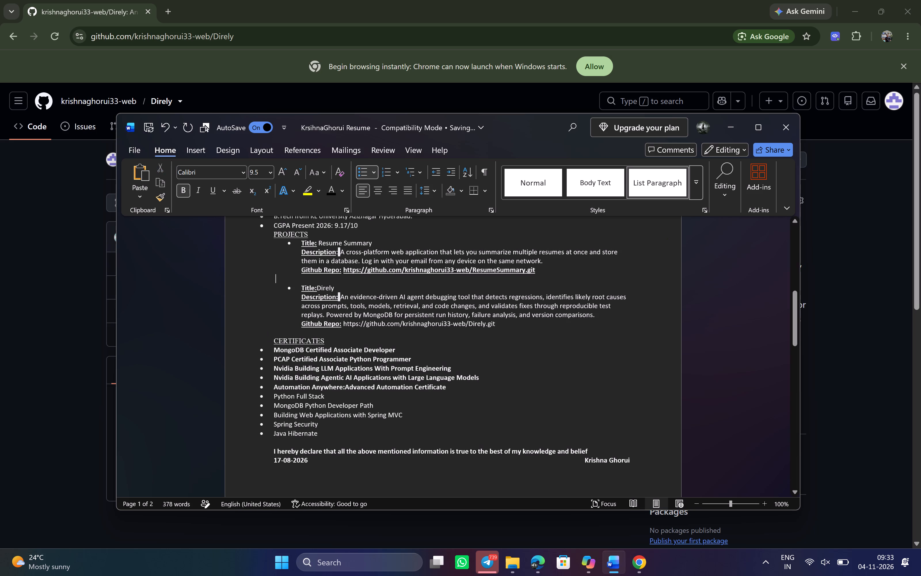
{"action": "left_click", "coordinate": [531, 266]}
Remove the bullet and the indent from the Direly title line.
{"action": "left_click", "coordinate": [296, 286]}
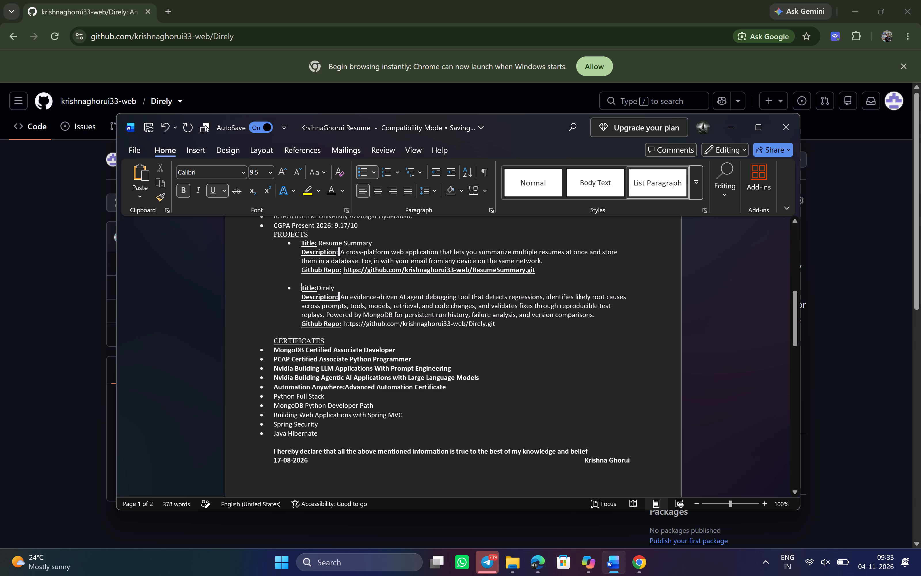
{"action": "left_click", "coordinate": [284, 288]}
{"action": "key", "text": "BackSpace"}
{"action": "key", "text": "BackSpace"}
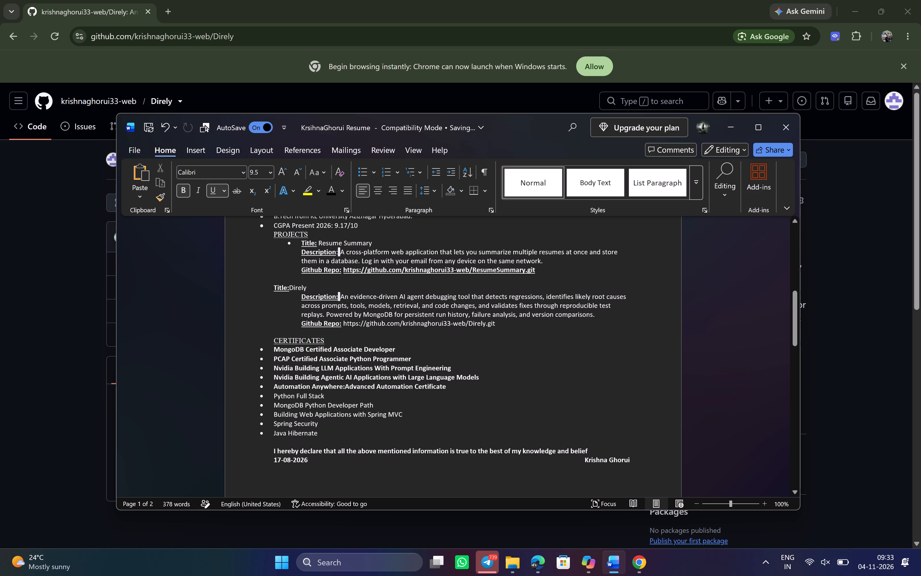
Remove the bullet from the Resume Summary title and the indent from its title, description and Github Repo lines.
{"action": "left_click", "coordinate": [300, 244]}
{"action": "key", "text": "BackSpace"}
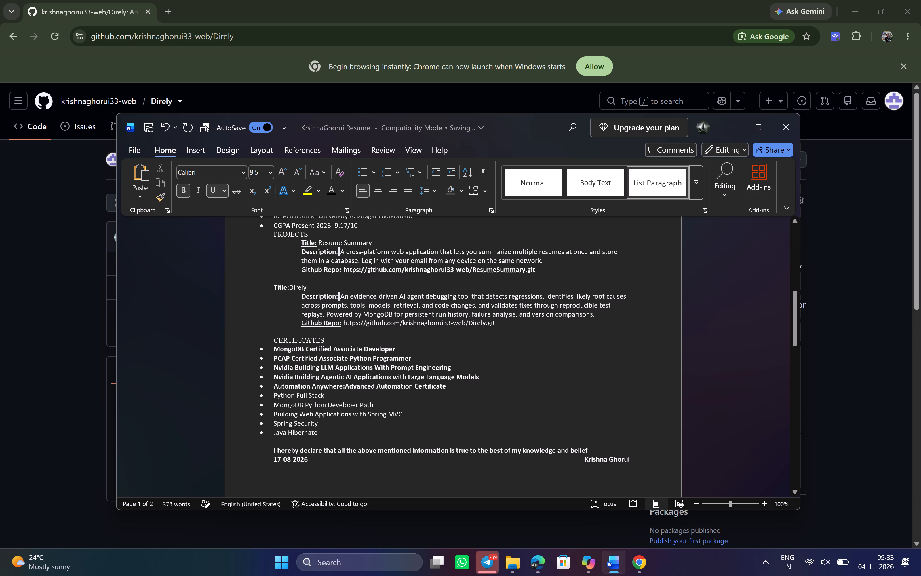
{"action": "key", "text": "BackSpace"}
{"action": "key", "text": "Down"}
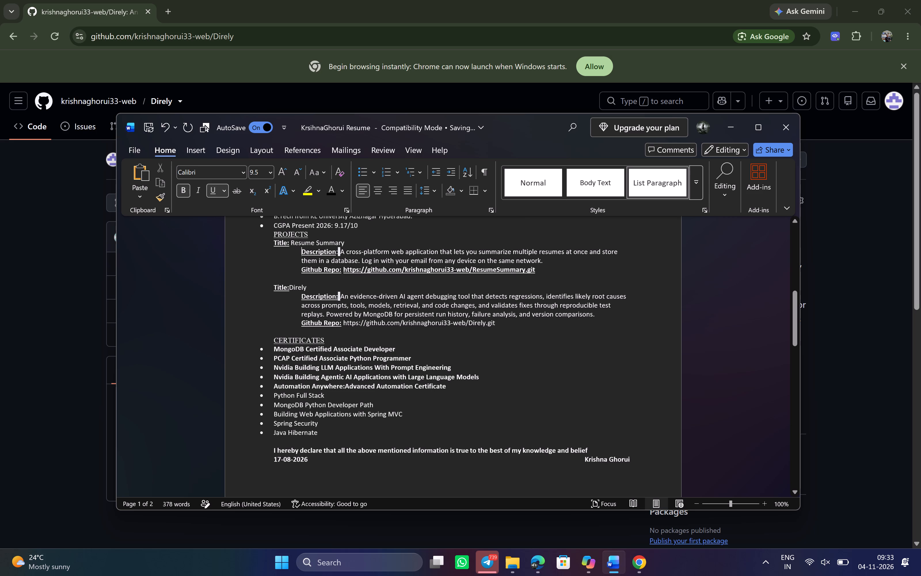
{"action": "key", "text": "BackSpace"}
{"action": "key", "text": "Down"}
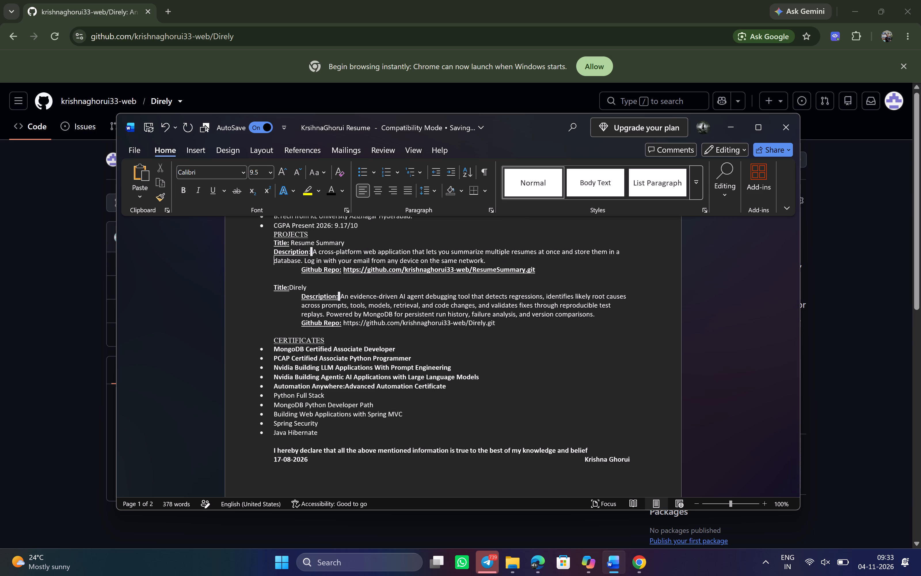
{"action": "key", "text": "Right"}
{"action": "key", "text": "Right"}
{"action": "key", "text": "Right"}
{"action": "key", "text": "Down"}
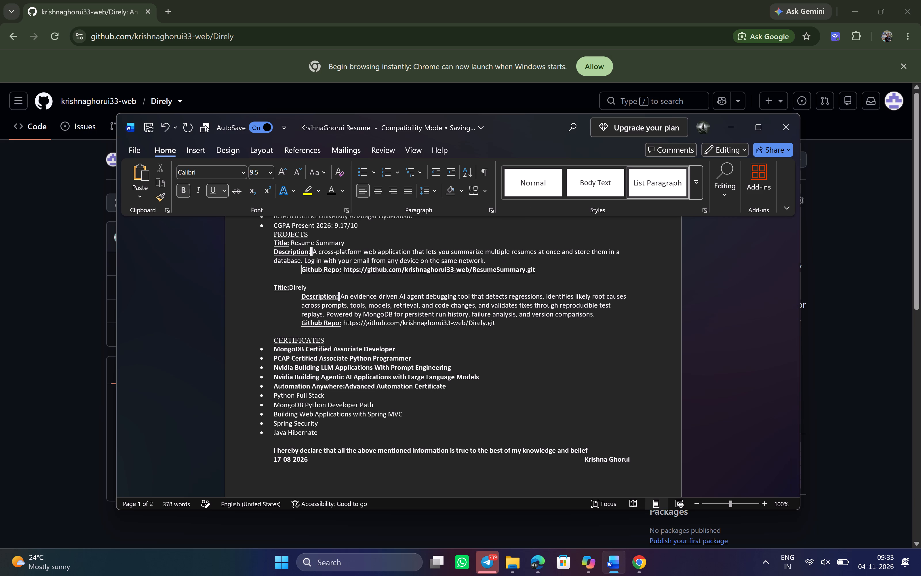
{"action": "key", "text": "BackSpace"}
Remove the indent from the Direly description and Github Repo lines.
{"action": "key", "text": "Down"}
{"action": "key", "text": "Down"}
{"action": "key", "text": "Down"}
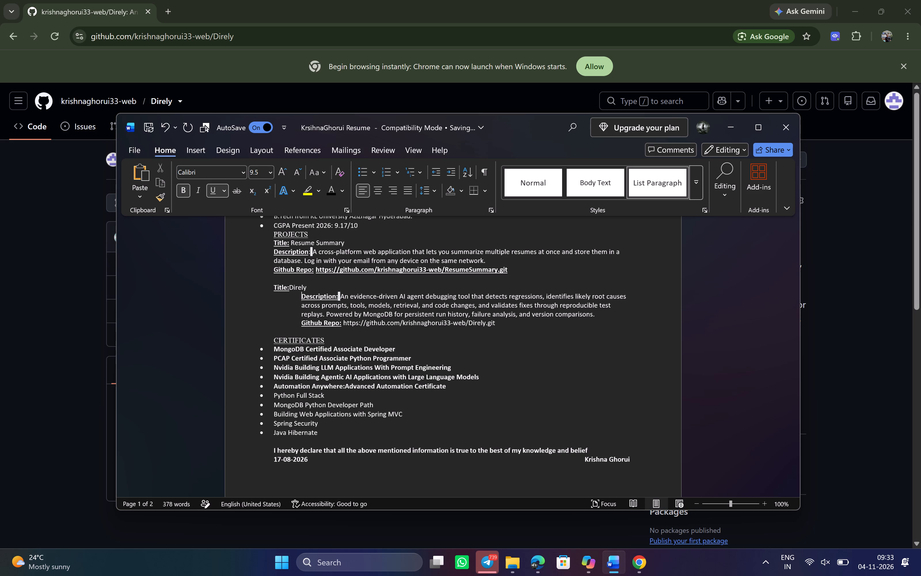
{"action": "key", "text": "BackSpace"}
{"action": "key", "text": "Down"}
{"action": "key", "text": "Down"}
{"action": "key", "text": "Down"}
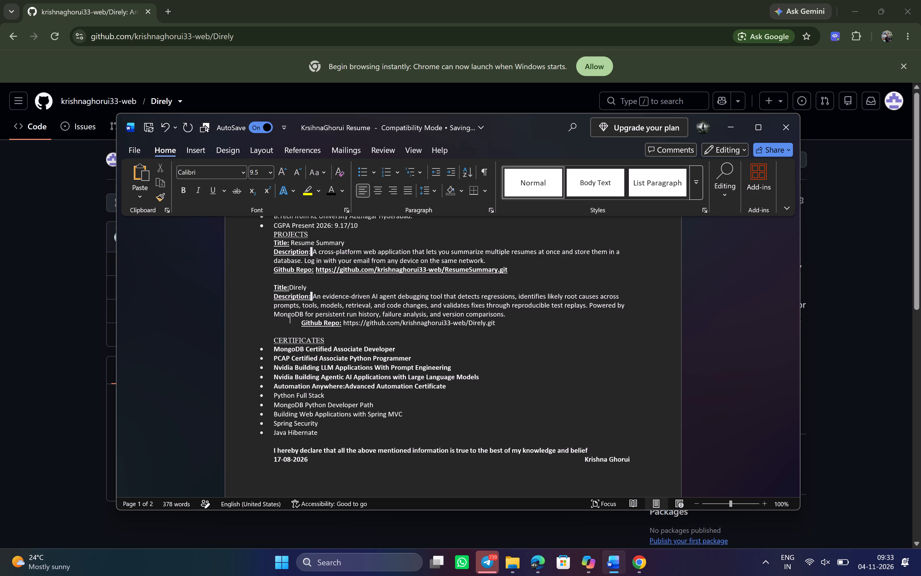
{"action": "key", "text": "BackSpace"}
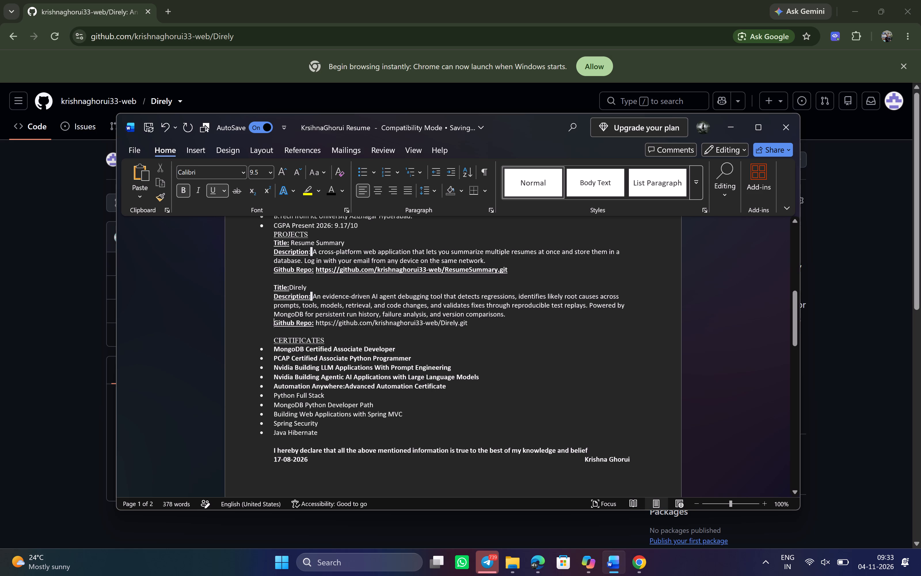
Apply the recently used round bullet to all title, description and Github Repo lines of both projects.
{"action": "left_click_drag", "start_coordinate": [273, 244], "coordinate": [464, 319]}
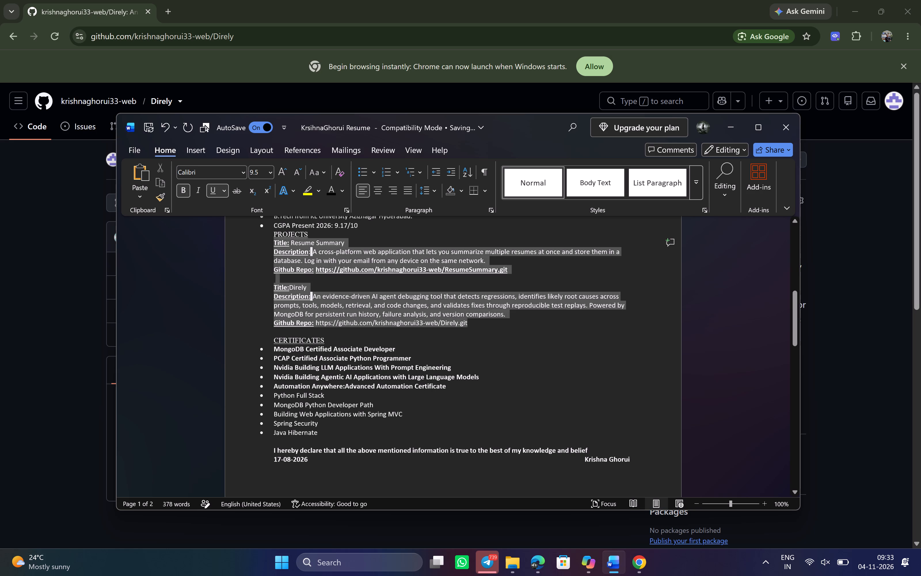
{"action": "left_click_drag", "start_coordinate": [464, 319], "coordinate": [465, 321]}
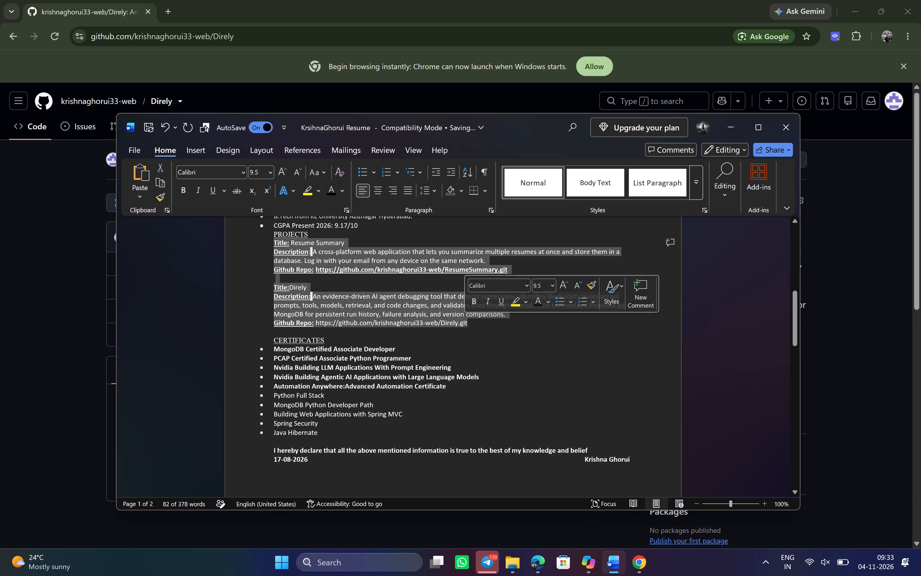
{"action": "left_click", "coordinate": [570, 300]}
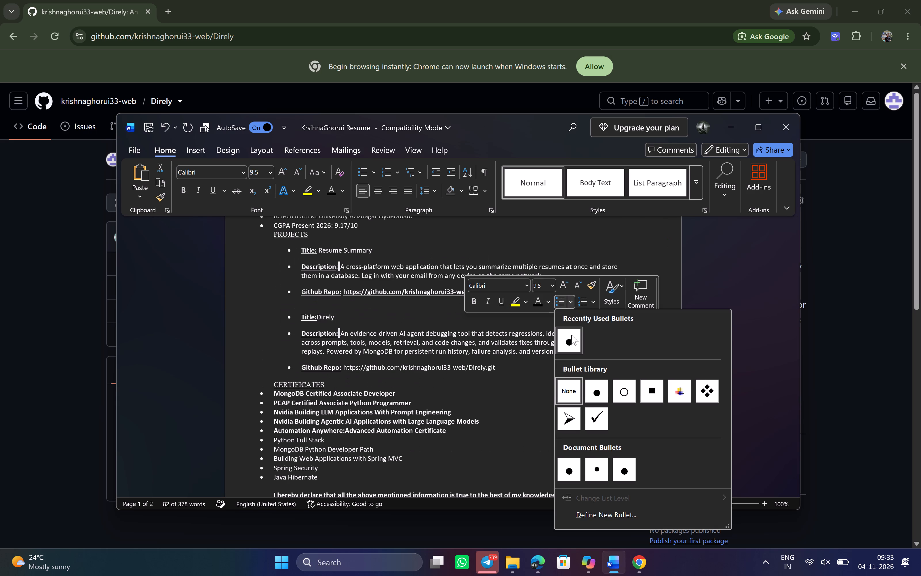
{"action": "left_click", "coordinate": [571, 335]}
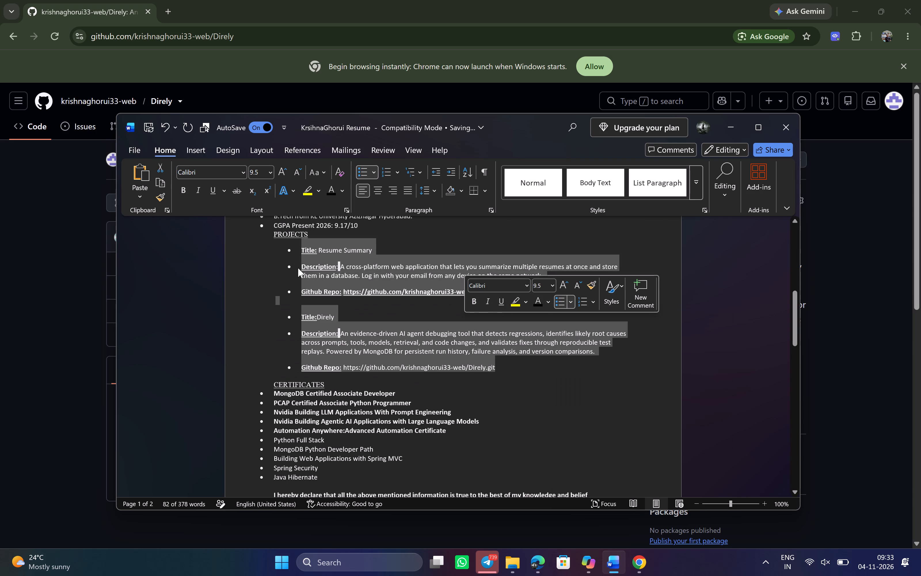
{"action": "left_click", "coordinate": [300, 267]}
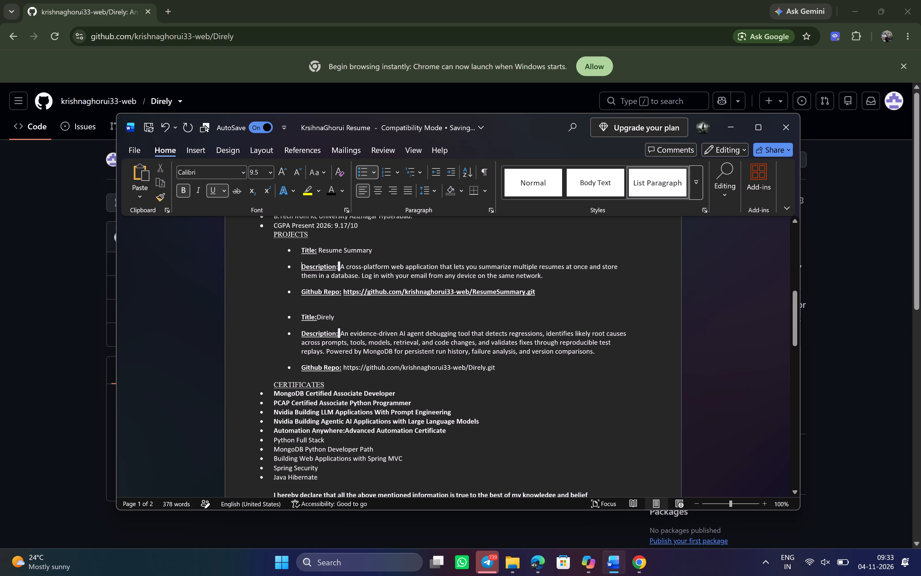
Remove the space before paragraphs across both project entries.
{"action": "left_click_drag", "start_coordinate": [498, 368], "coordinate": [297, 250]}
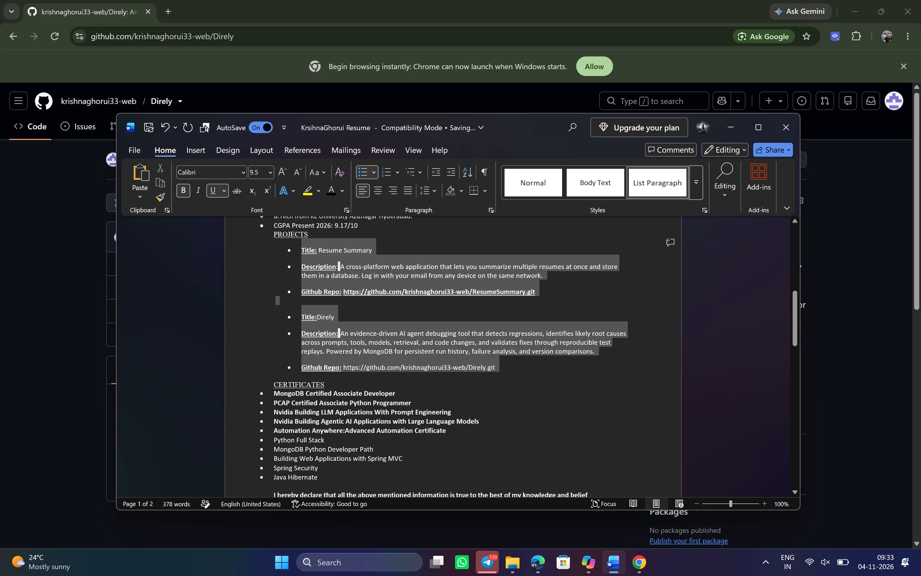
{"action": "left_click_drag", "start_coordinate": [297, 250], "coordinate": [295, 248]}
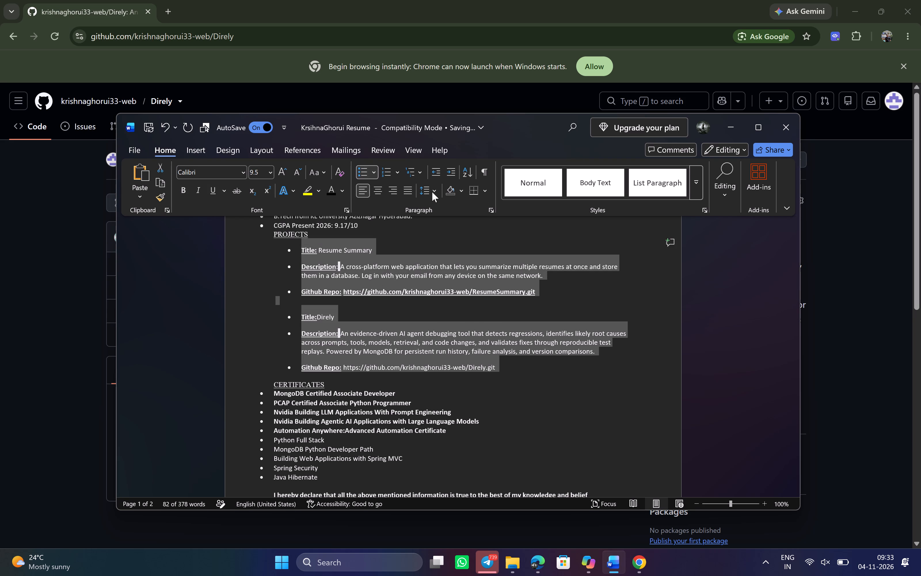
{"action": "left_click", "coordinate": [432, 192]}
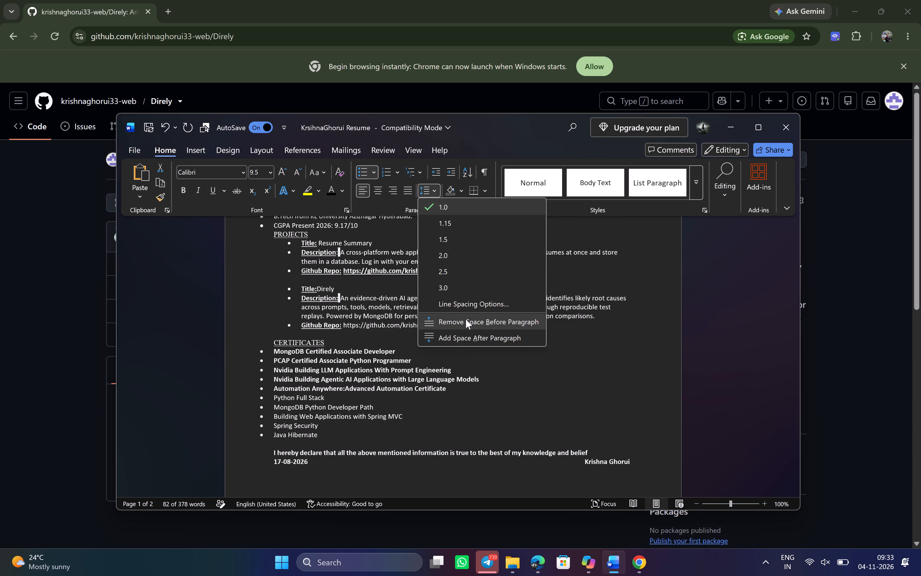
{"action": "left_click", "coordinate": [466, 319]}
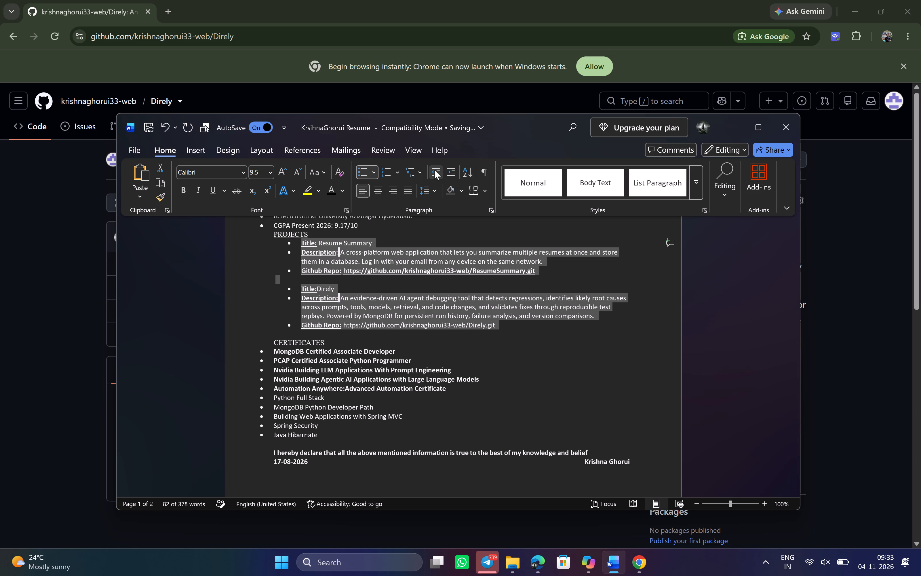
Decrease the indent of both project entries by one level.
{"action": "left_click", "coordinate": [434, 170]}
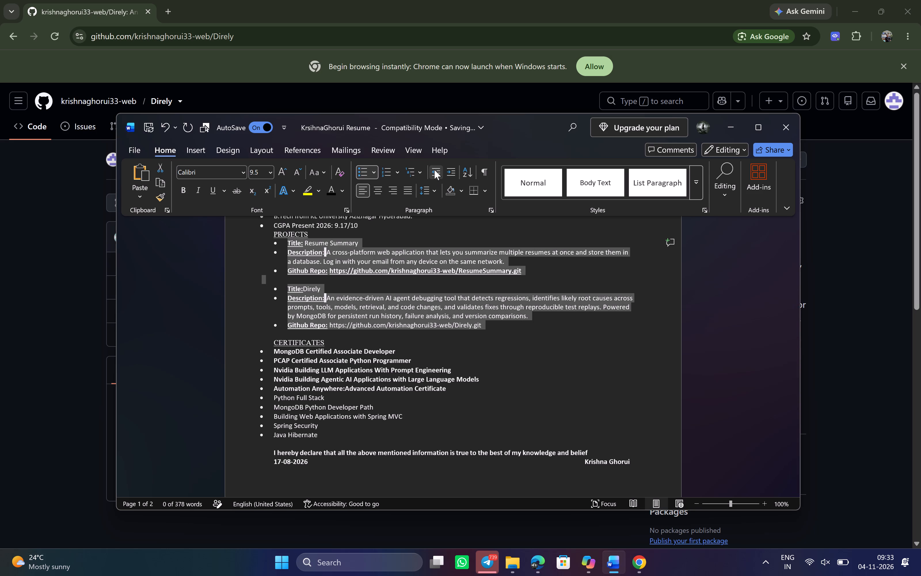
{"action": "left_click", "coordinate": [434, 170]}
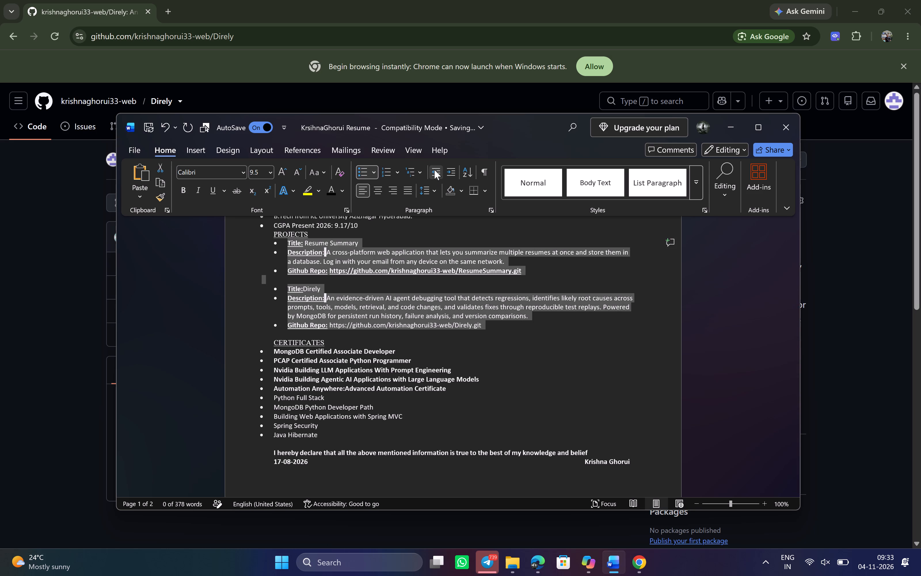
{"action": "left_click", "coordinate": [434, 170]}
{"action": "triple_click", "coordinate": [434, 170]}
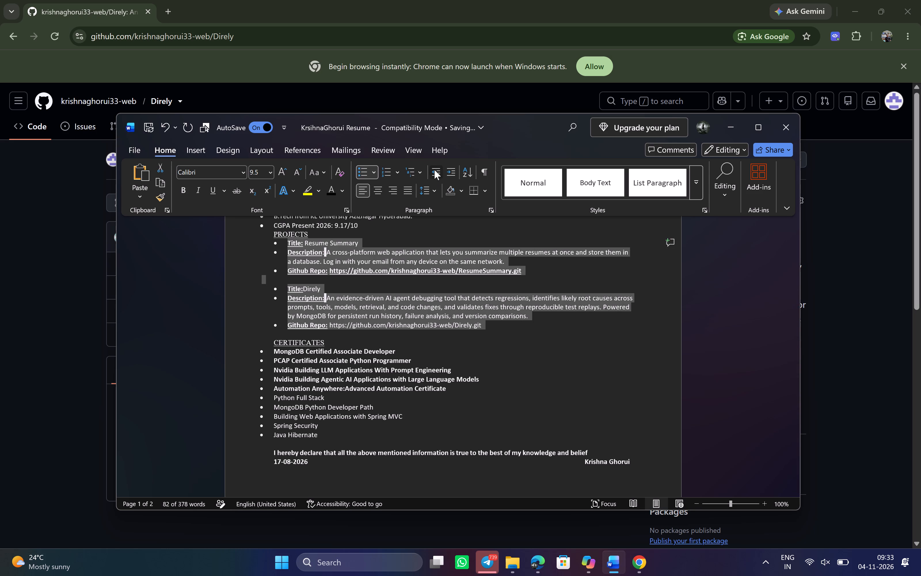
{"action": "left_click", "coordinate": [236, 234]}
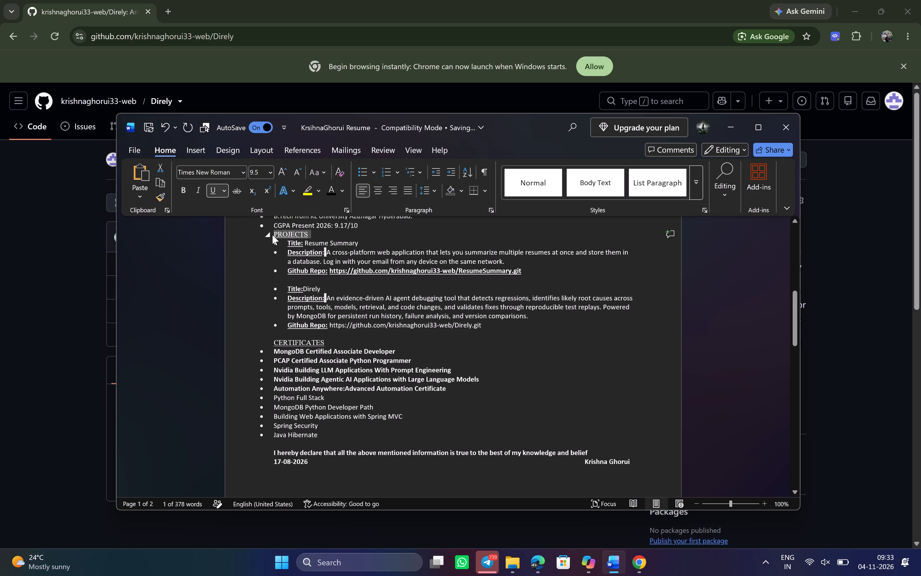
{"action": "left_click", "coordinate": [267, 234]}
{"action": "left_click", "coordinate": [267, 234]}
Remove the bullets from the Description and Github Repo lines of both the Resume Summary and Direly entries.
{"action": "left_click", "coordinate": [286, 251]}
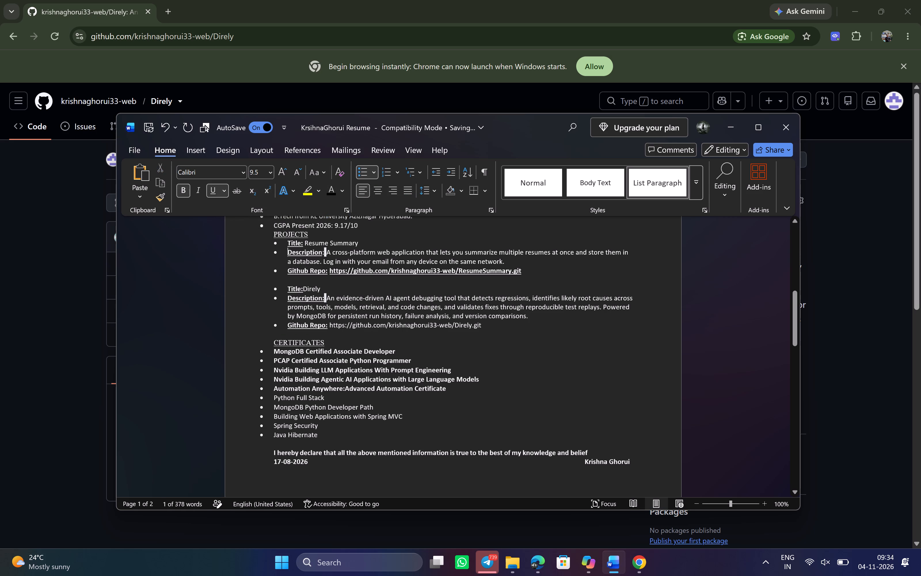
{"action": "key", "text": "BackSpace"}
{"action": "key", "text": "Down"}
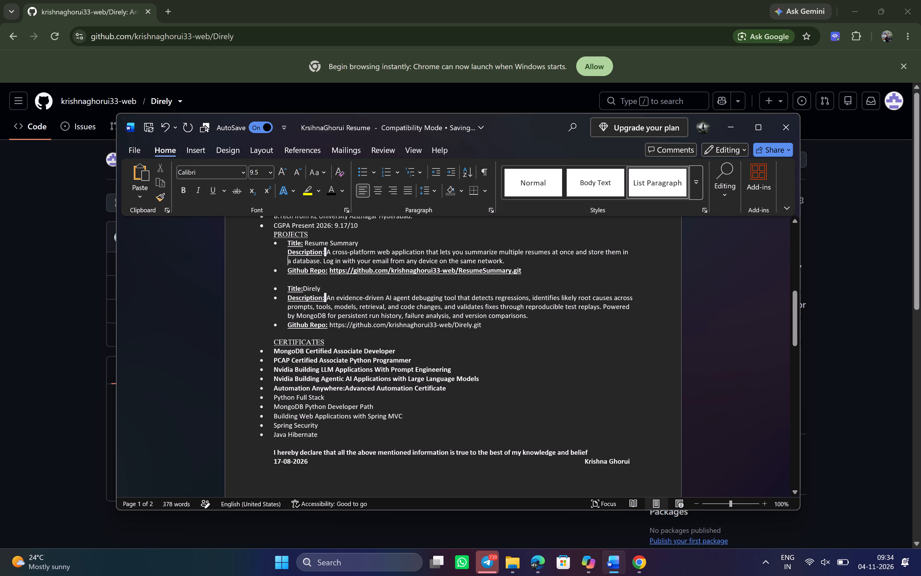
{"action": "key", "text": "Down"}
{"action": "key", "text": "BackSpace"}
{"action": "key", "text": "Down"}
{"action": "key", "text": "Down"}
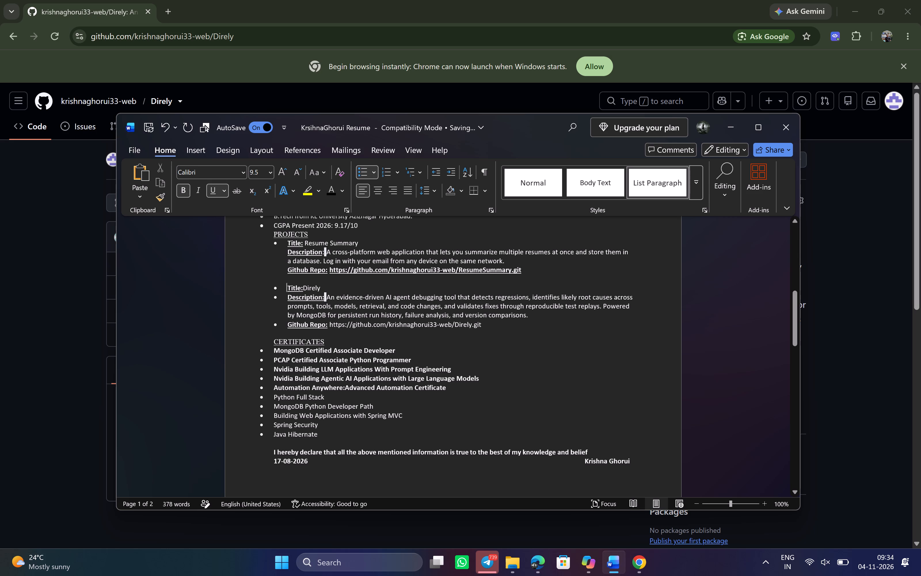
{"action": "key", "text": "Down"}
{"action": "key", "text": "BackSpace"}
{"action": "key", "text": "Down"}
{"action": "key", "text": "Down"}
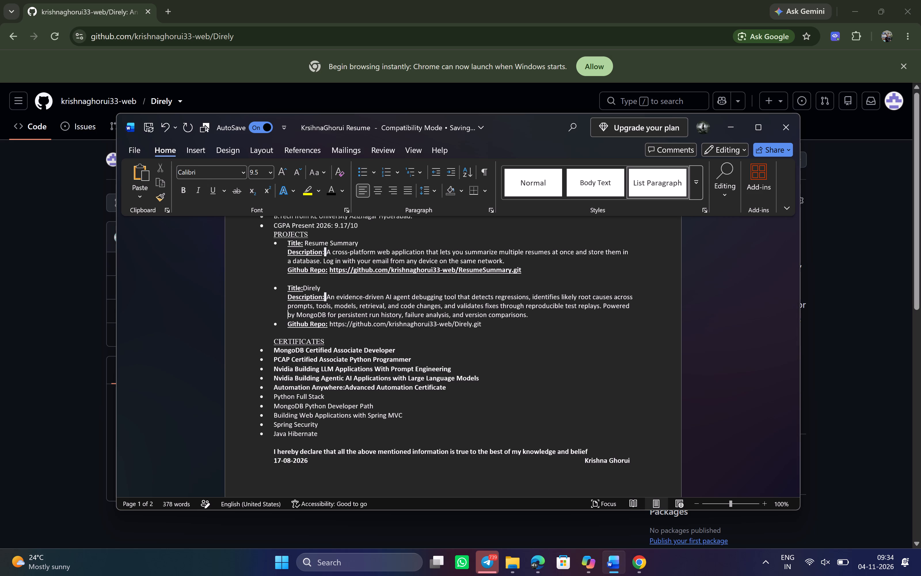
{"action": "key", "text": "Down"}
{"action": "key", "text": "BackSpace"}
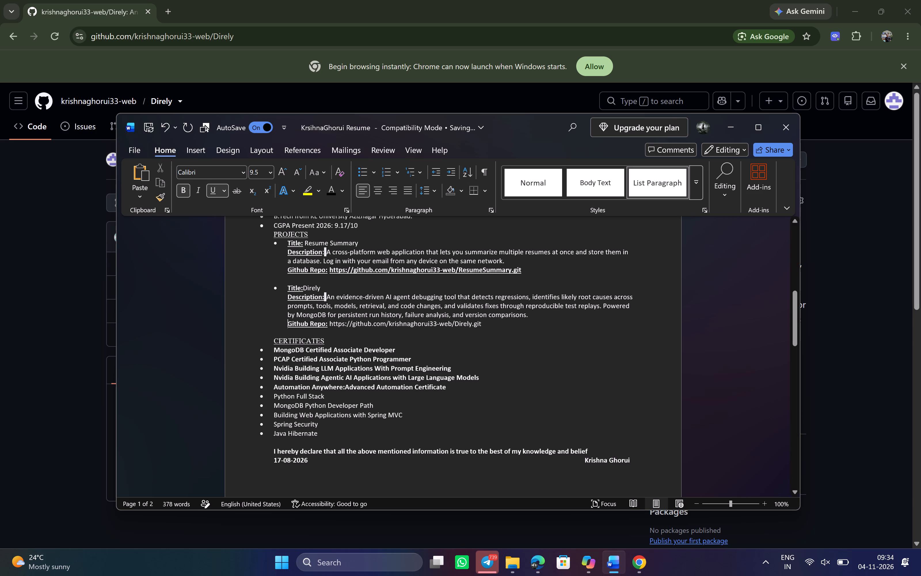
{"action": "left_click", "coordinate": [548, 383]}
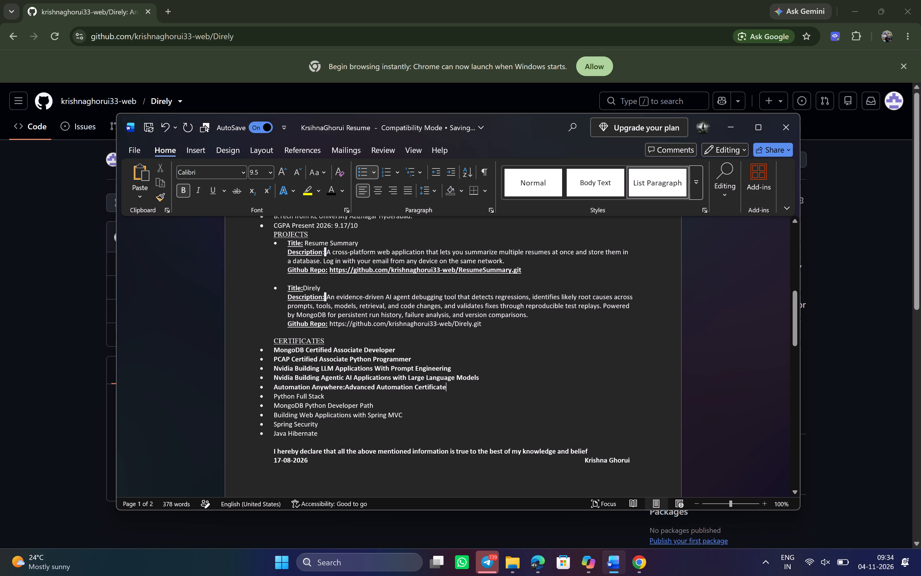
Delete the stray character directly after the "Description:" label in the Direly and Resume Summary entries.
{"action": "left_click", "coordinate": [326, 298]}
{"action": "key", "text": "BackSpace"}
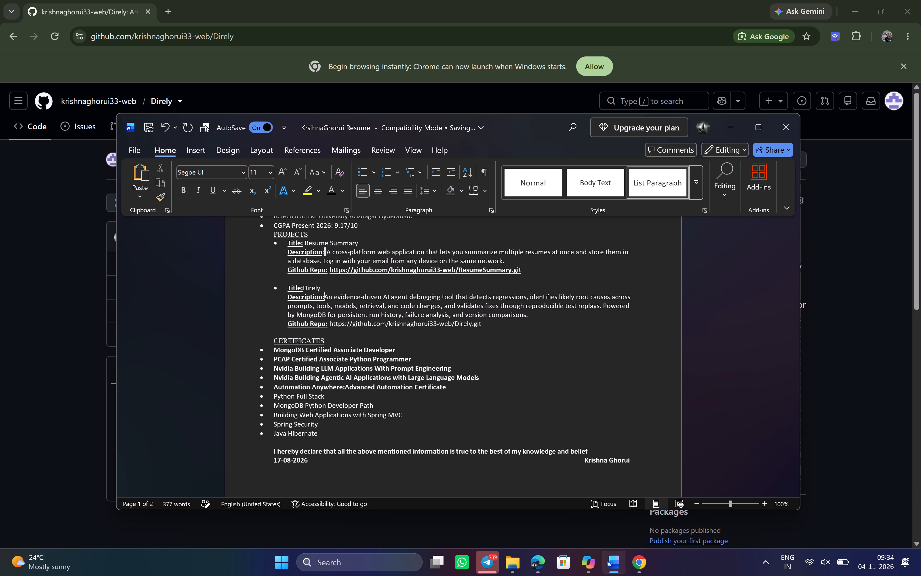
{"action": "key", "text": "Up"}
{"action": "key", "text": "Up"}
{"action": "key", "text": "Up"}
{"action": "key", "text": "Up"}
{"action": "key", "text": "Up"}
{"action": "key", "text": "Right"}
{"action": "key", "text": "BackSpace"}
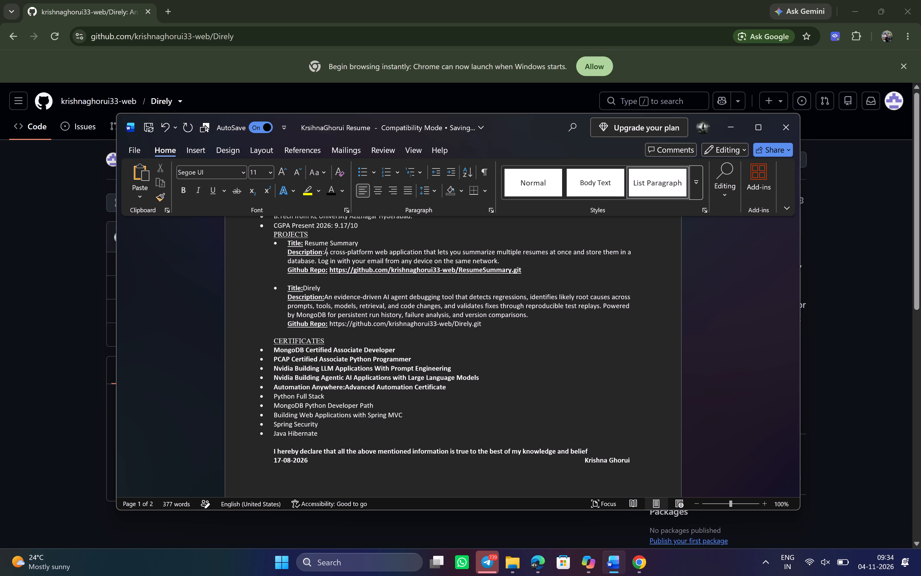
{"action": "left_click", "coordinate": [541, 369]}
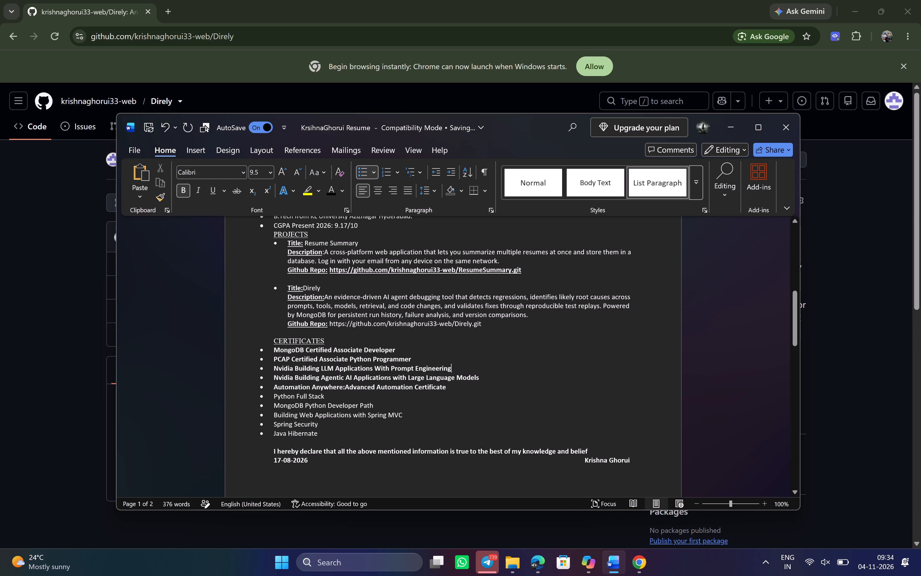
Save the resume document and close it.
{"action": "scroll", "coordinate": [541, 369], "scroll_direction": "down", "scroll_amount": 1}
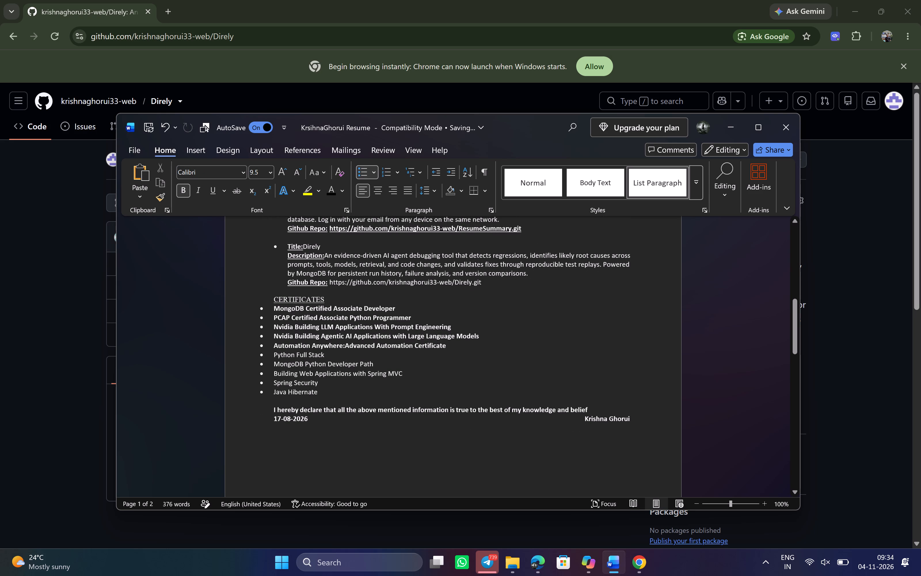
{"action": "key", "text": "ctrl+s"}
{"action": "key", "text": "ctrl+s"}
{"action": "key", "text": "ctrl+s"}
{"action": "key", "text": "ctrl+s"}
{"action": "key", "text": "ctrl+s"}
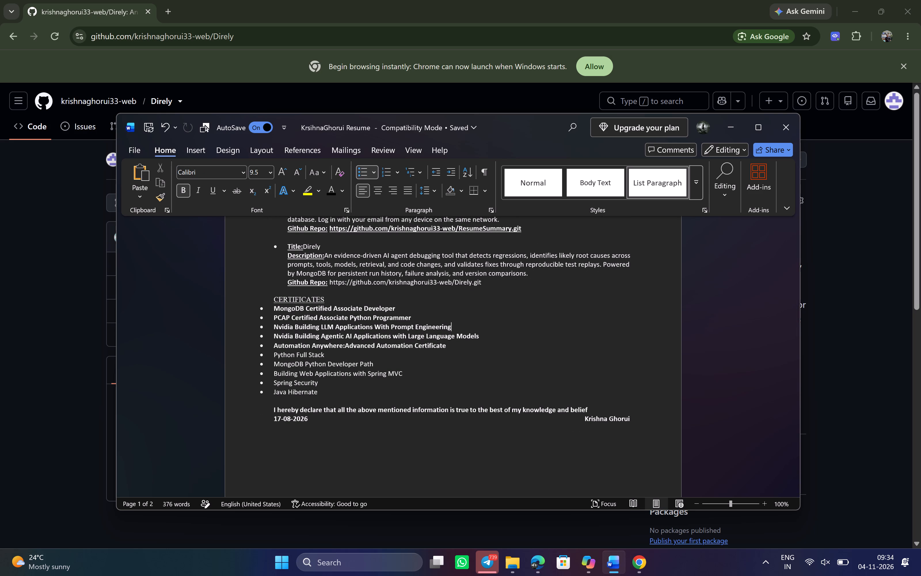
{"action": "left_click", "coordinate": [798, 125]}
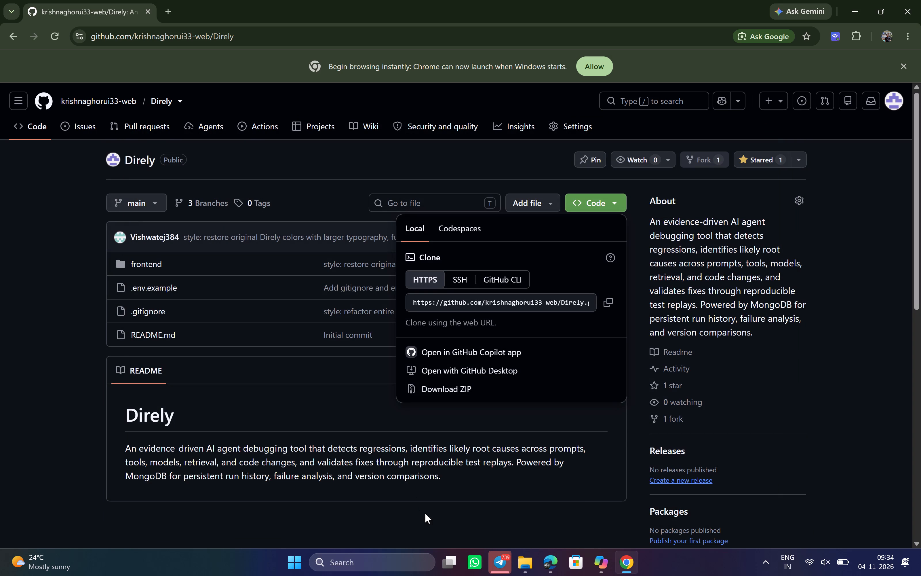
Switch to File Explorer, open the KRISHNAresume Word document from New Volume (J:), review its sections, and close it.
{"action": "left_click", "coordinate": [528, 569]}
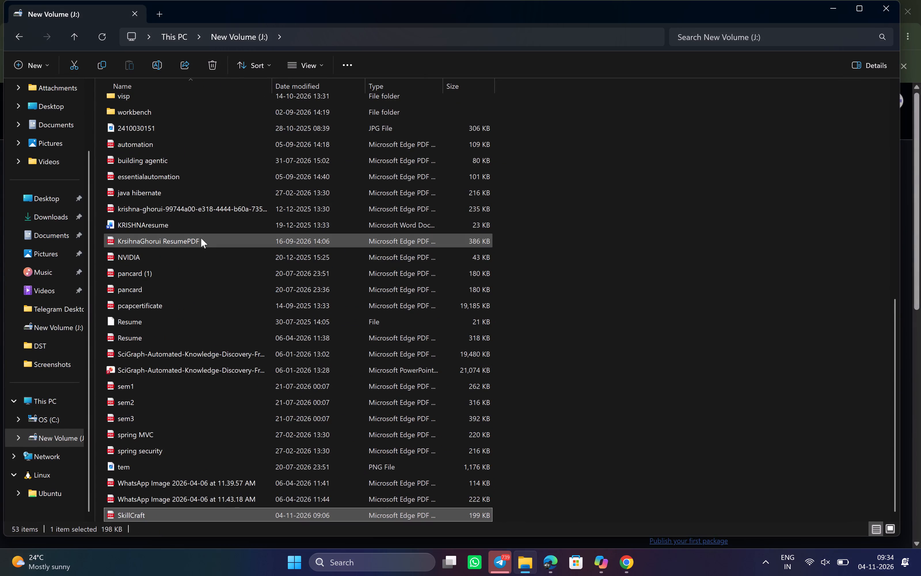
{"action": "double_click", "coordinate": [155, 219]}
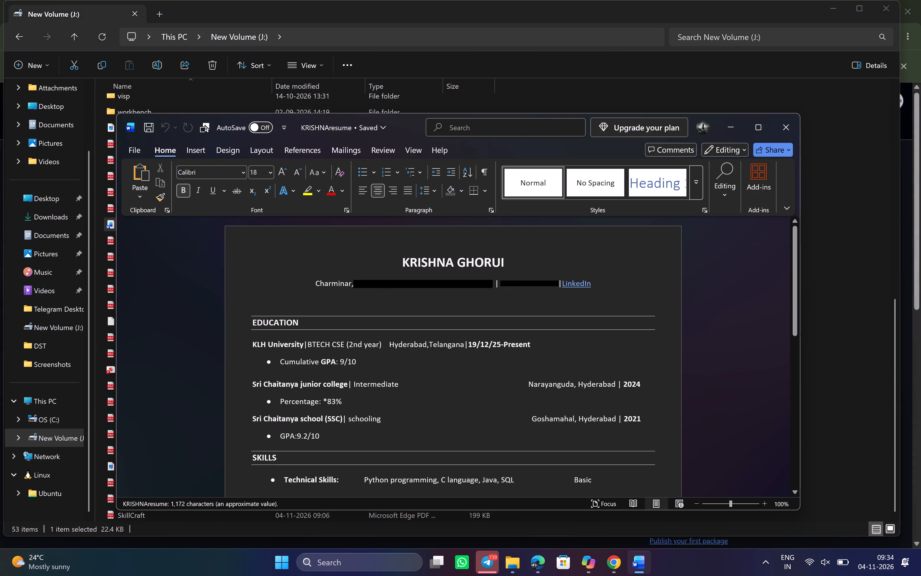
{"action": "scroll", "coordinate": [374, 334], "scroll_direction": "down", "scroll_amount": 4}
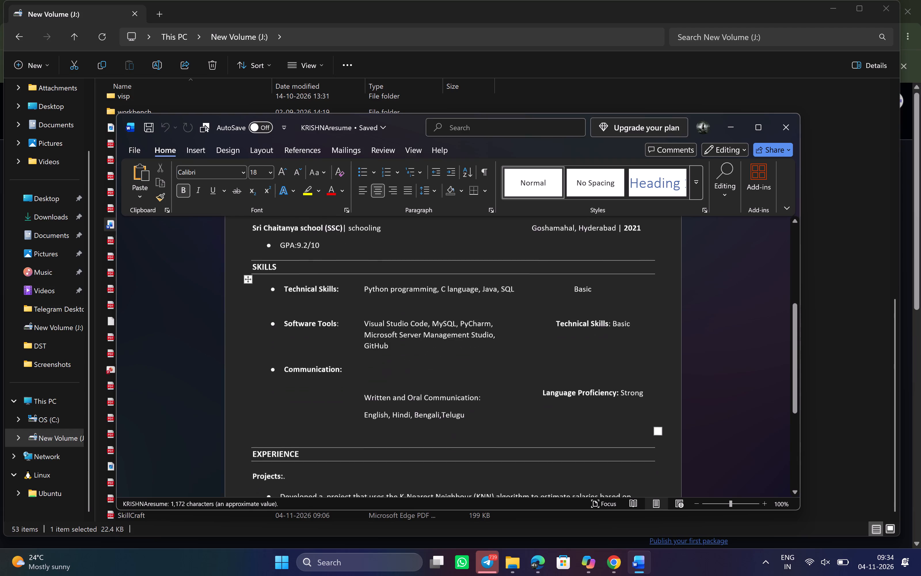
{"action": "scroll", "coordinate": [374, 334], "scroll_direction": "down", "scroll_amount": 4}
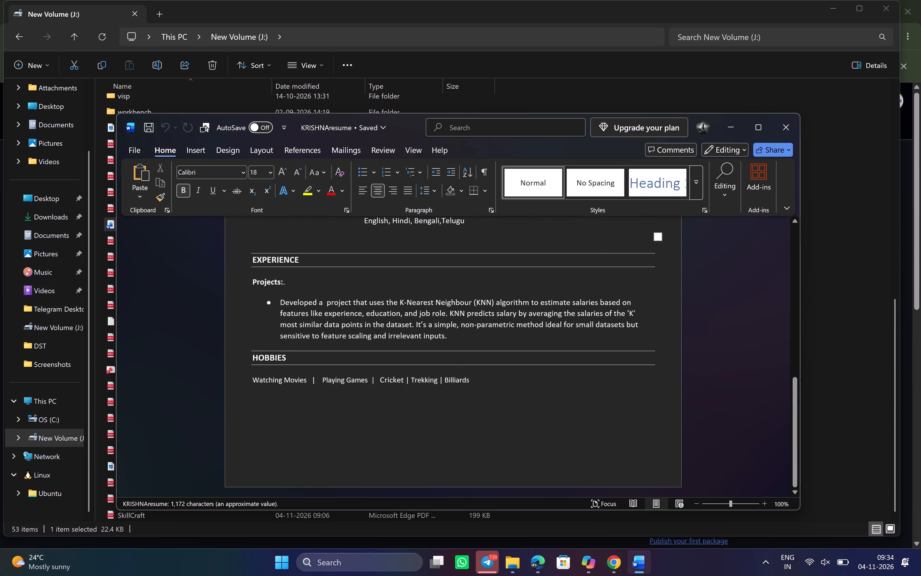
{"action": "scroll", "coordinate": [374, 334], "scroll_direction": "down", "scroll_amount": 1}
{"action": "scroll", "coordinate": [374, 334], "scroll_direction": "up", "scroll_amount": 10}
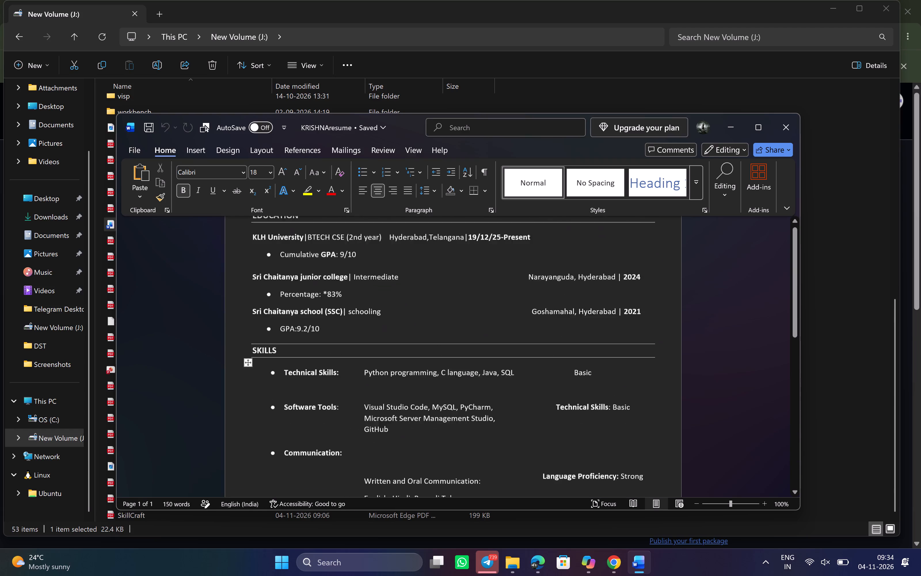
{"action": "scroll", "coordinate": [374, 334], "scroll_direction": "up", "scroll_amount": 2}
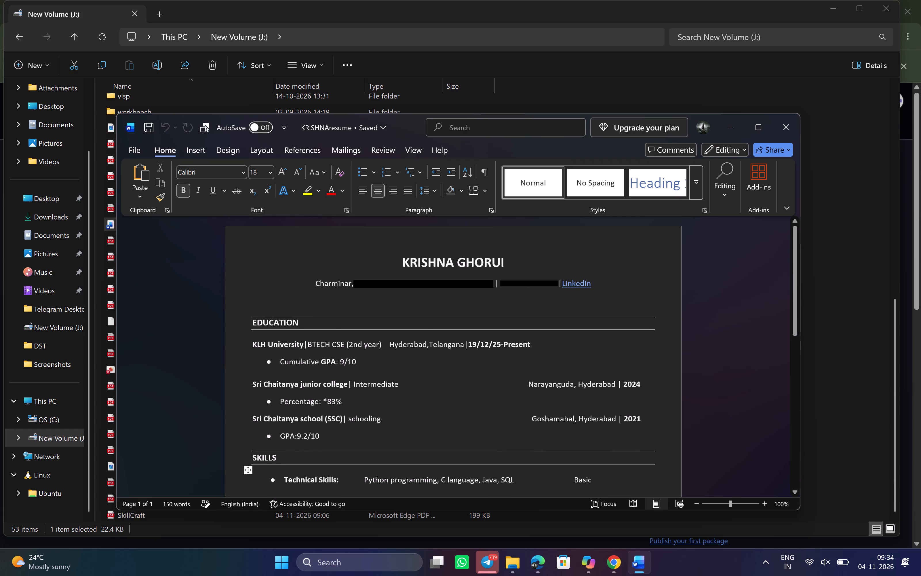
{"action": "scroll", "coordinate": [374, 334], "scroll_direction": "up", "scroll_amount": 4}
{"action": "left_click", "coordinate": [787, 127]}
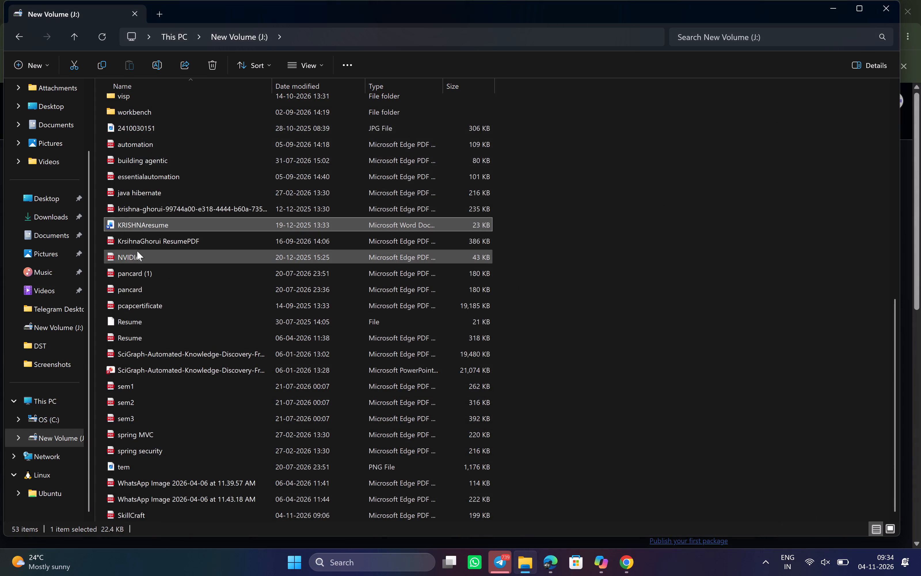
Open the PDF dated 12-12-2025 from New Volume (J:) to check its content, and close it.
{"action": "double_click", "coordinate": [165, 211]}
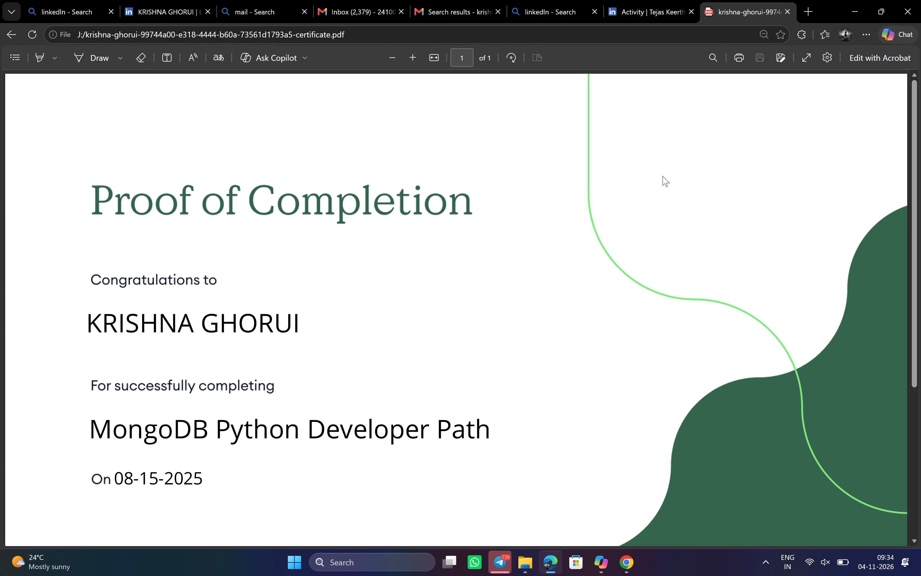
{"action": "left_click", "coordinate": [790, 10]}
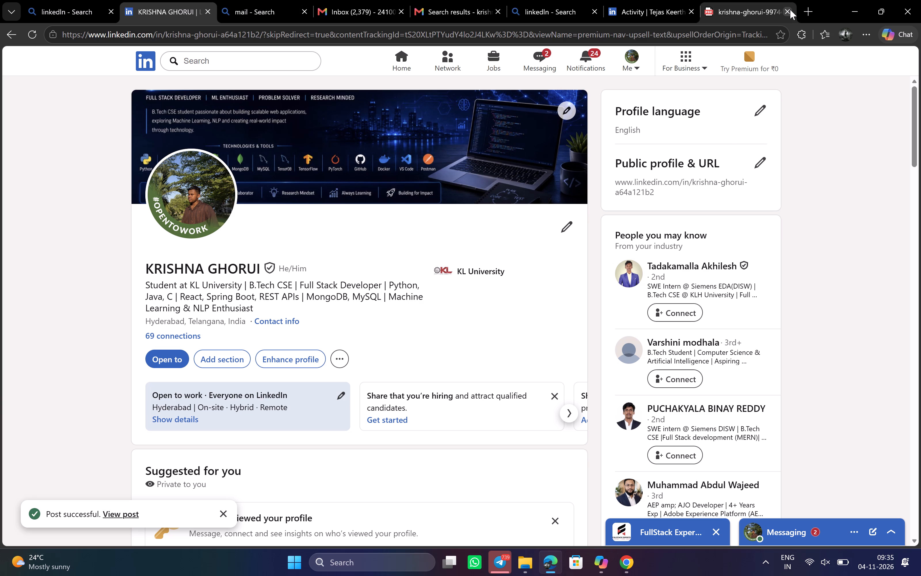
Return to File Explorer and open the Resume PDF from New Volume (J:) to check its content.
{"action": "left_click", "coordinate": [542, 559]}
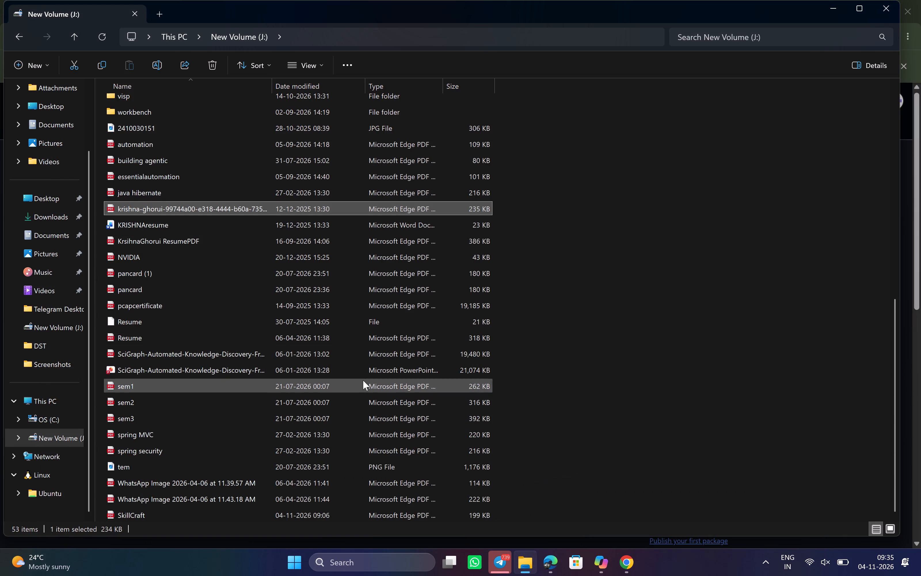
{"action": "double_click", "coordinate": [185, 331]}
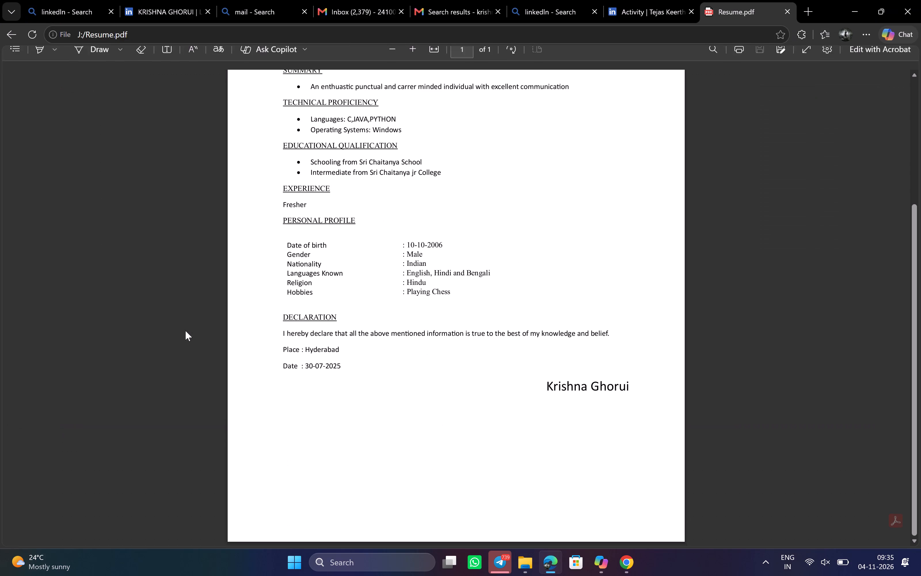
{"action": "scroll", "coordinate": [387, 319], "scroll_direction": "up", "scroll_amount": 8}
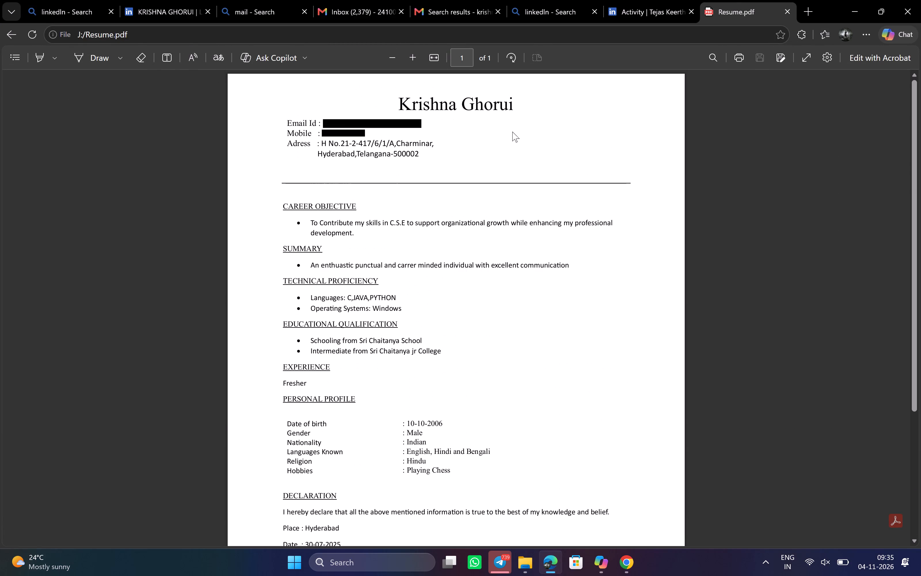
{"action": "left_click", "coordinate": [788, 4]}
Return to File Explorer and delete both files named Resume, the PDF and the extensionless one, from New Volume (J:).
{"action": "left_click", "coordinate": [528, 560]}
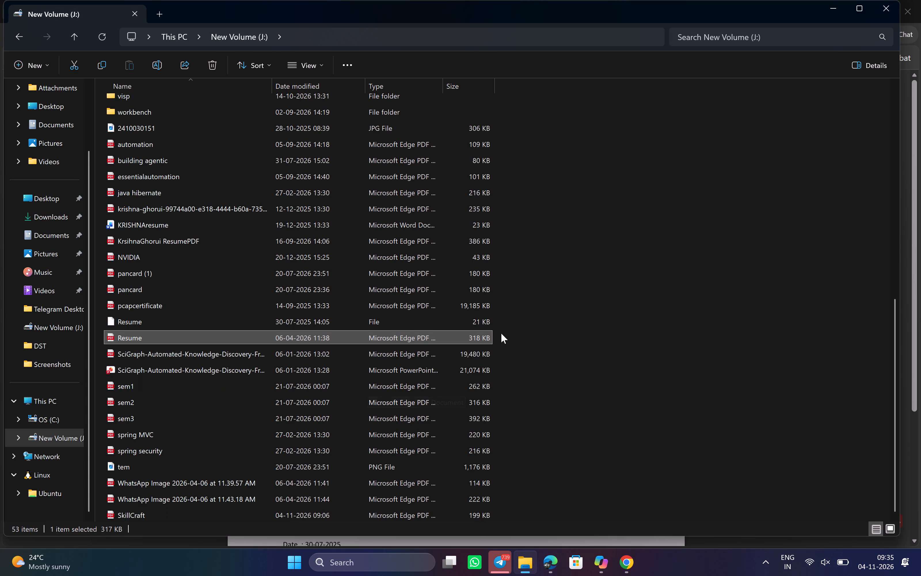
{"action": "left_click_drag", "start_coordinate": [501, 333], "coordinate": [487, 324]}
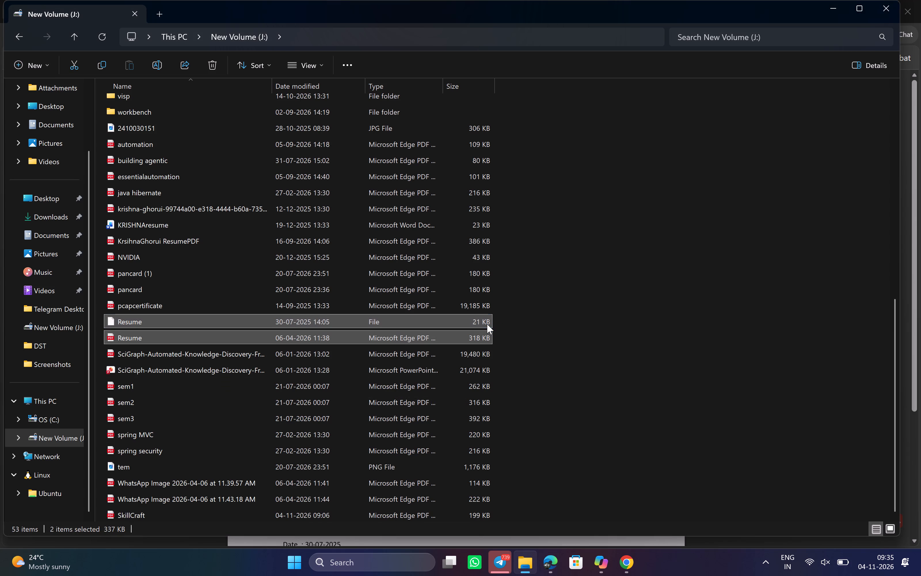
{"action": "key", "text": "Delete"}
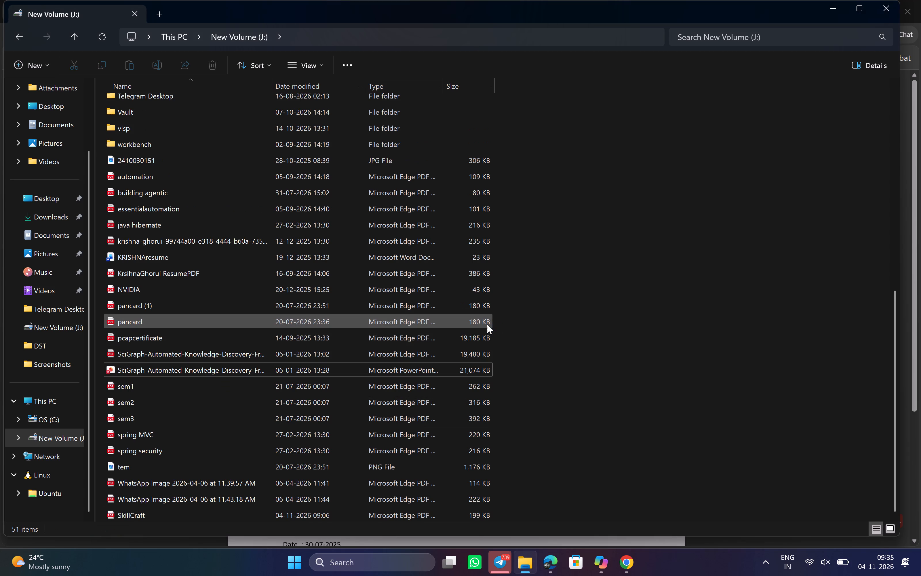
Reopen the KRISHNAresume document from New Volume (J:) for a check, and close both the File Explorer window and the document.
{"action": "scroll", "coordinate": [308, 362], "scroll_direction": "down", "scroll_amount": 4}
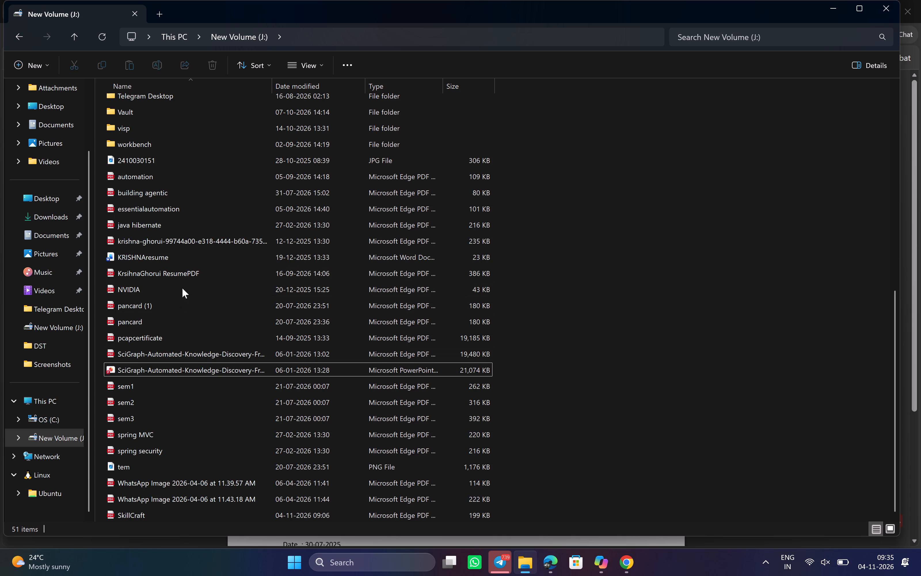
{"action": "double_click", "coordinate": [155, 253]}
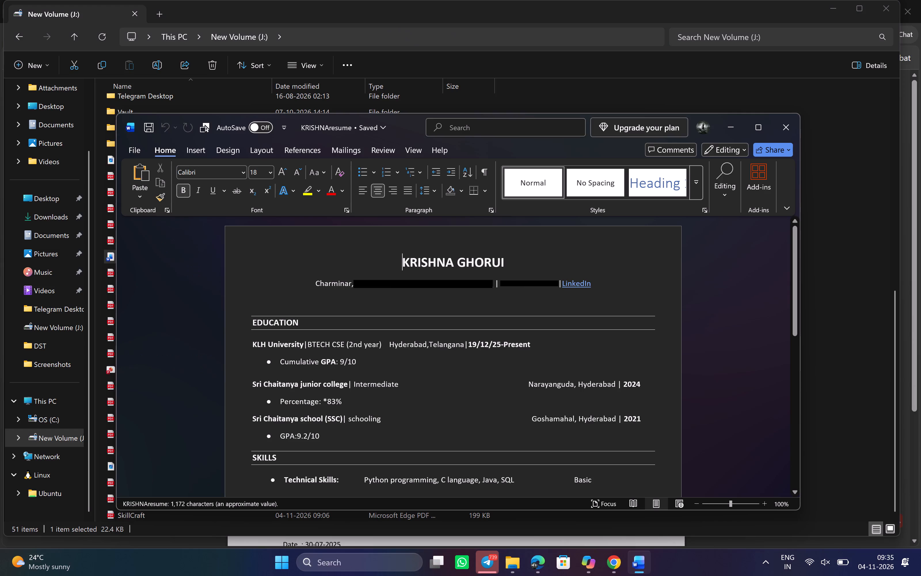
{"action": "left_click", "coordinate": [880, 11]}
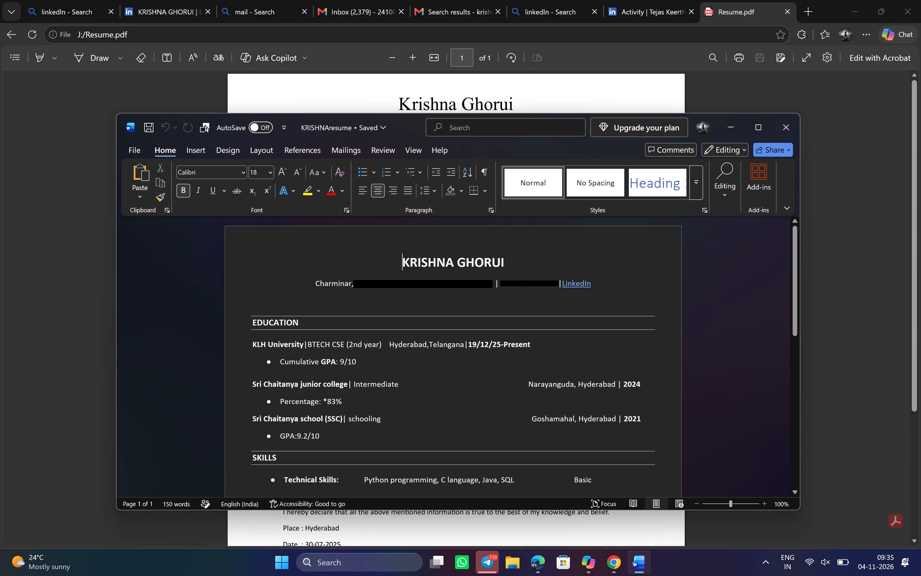
{"action": "left_click", "coordinate": [783, 124]}
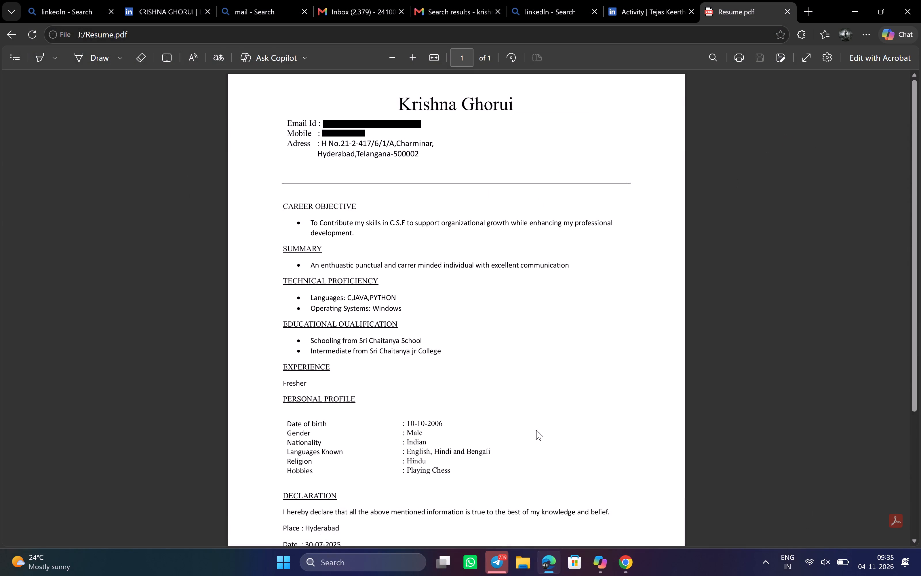
Open a new File Explorer window and go to the Documents folder holding the edited resume.
{"action": "double_click", "coordinate": [528, 560]}
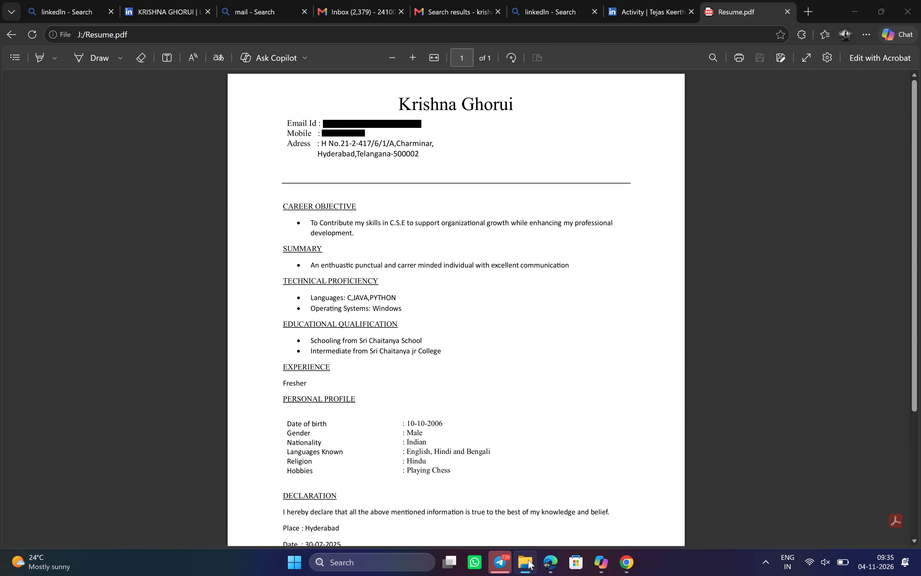
{"action": "left_click", "coordinate": [528, 560]}
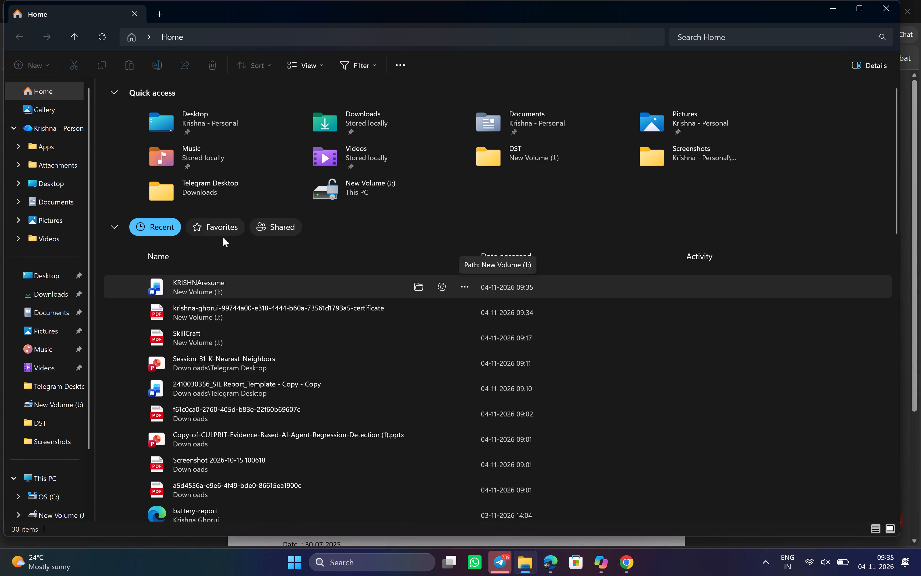
{"action": "double_click", "coordinate": [529, 118]}
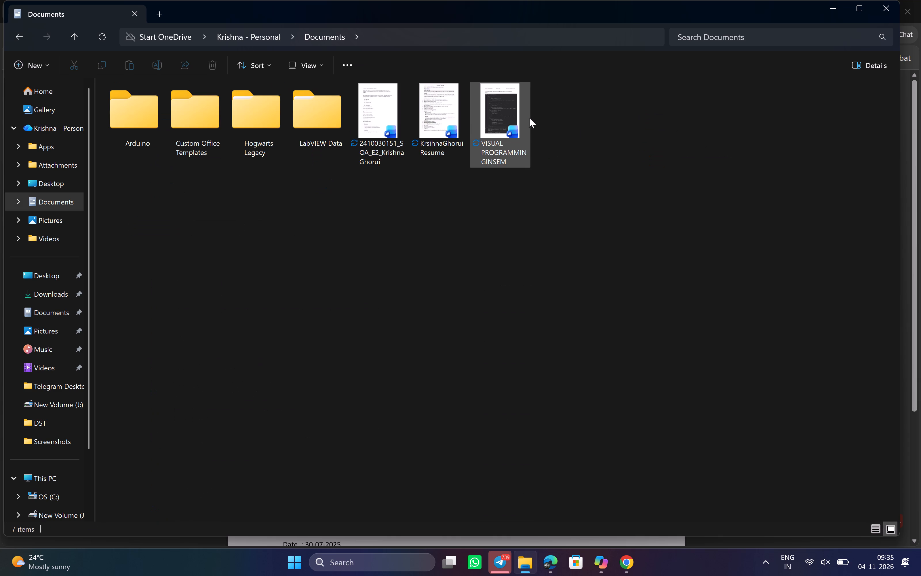
Open the resume Word document from the Documents folder, check its content through to the declaration at the end, and minimize it.
{"action": "double_click", "coordinate": [445, 113]}
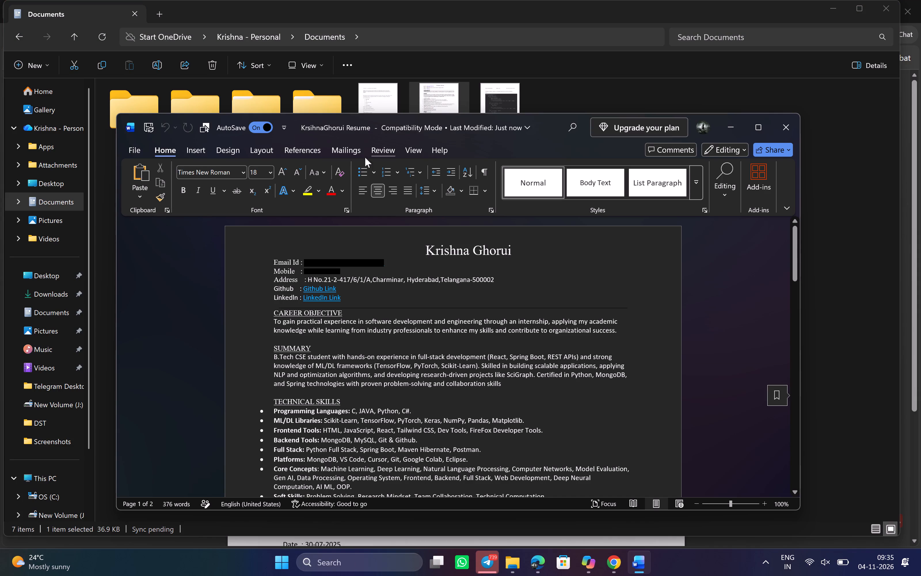
{"action": "scroll", "coordinate": [431, 346], "scroll_direction": "down", "scroll_amount": 4}
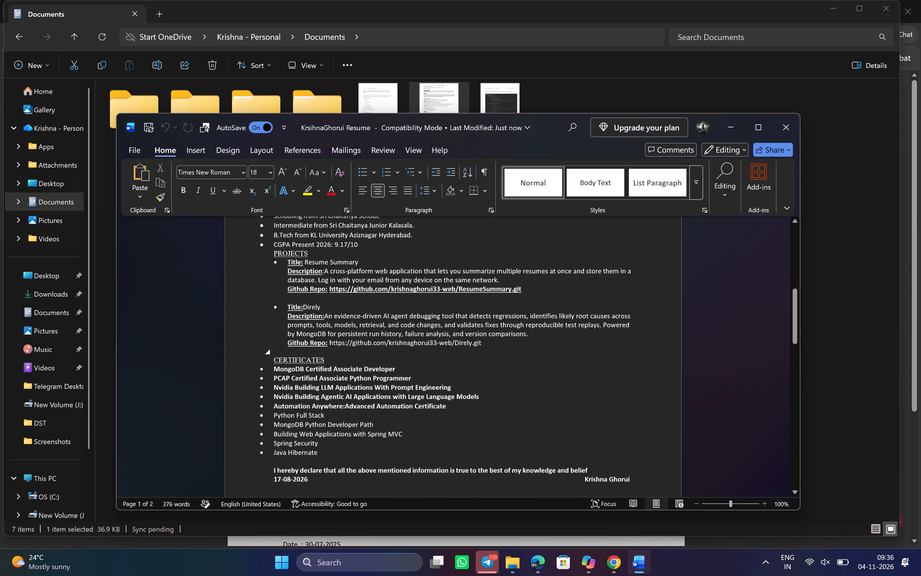
{"action": "scroll", "coordinate": [431, 346], "scroll_direction": "down", "scroll_amount": 1}
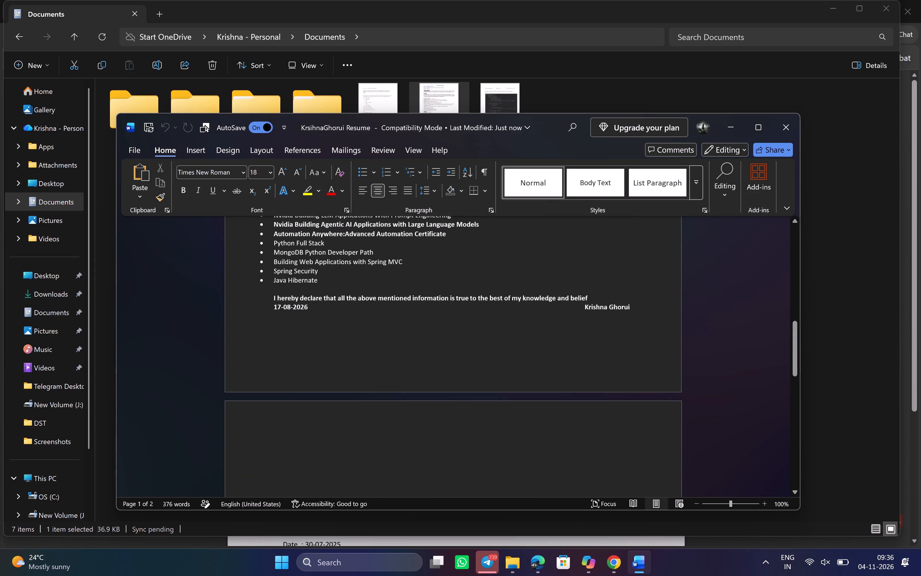
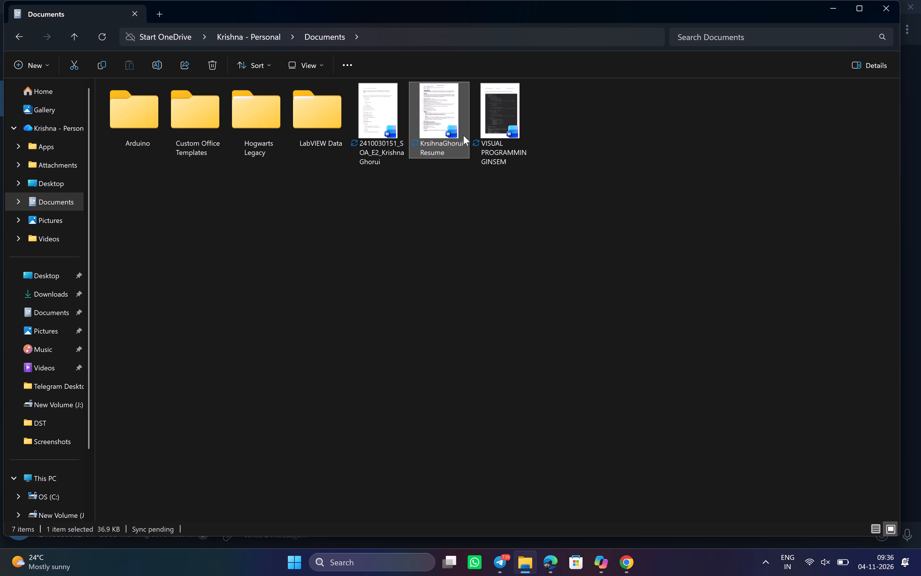
{"action": "left_click", "coordinate": [436, 118]}
{"action": "left_click", "coordinate": [438, 124]}
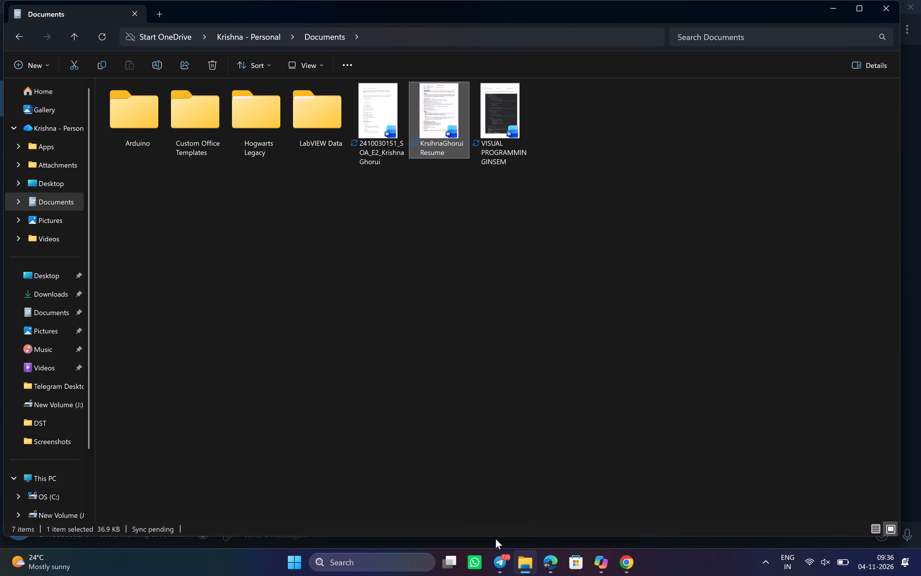
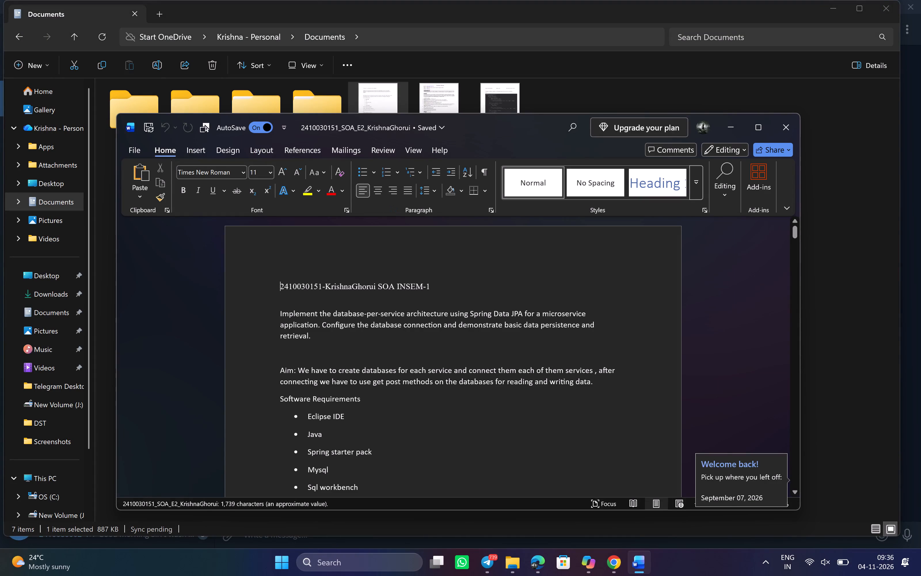
Skim the open SOA_E2 Word document to check its content, and close it.
{"action": "scroll", "coordinate": [391, 286], "scroll_direction": "down", "scroll_amount": 15}
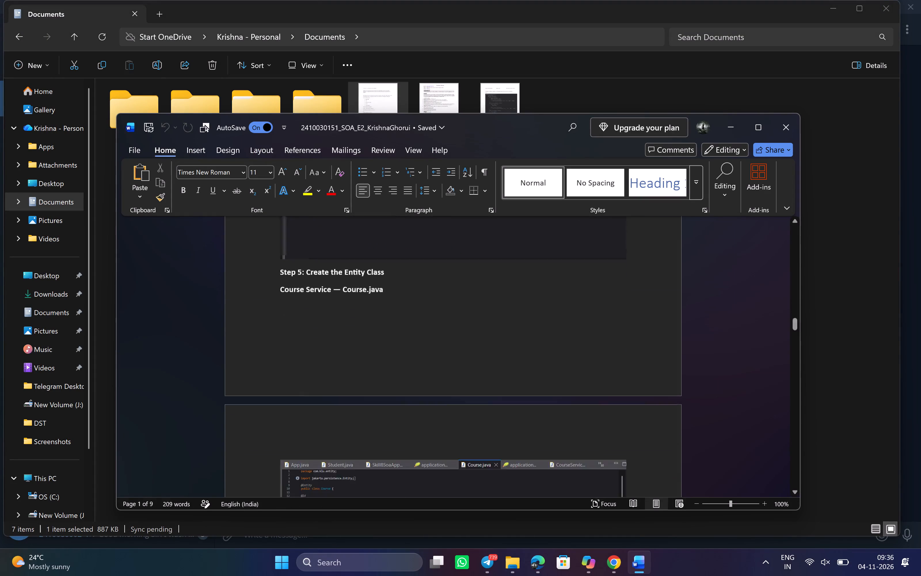
{"action": "scroll", "coordinate": [391, 286], "scroll_direction": "down", "scroll_amount": 1}
{"action": "left_click", "coordinate": [789, 120]}
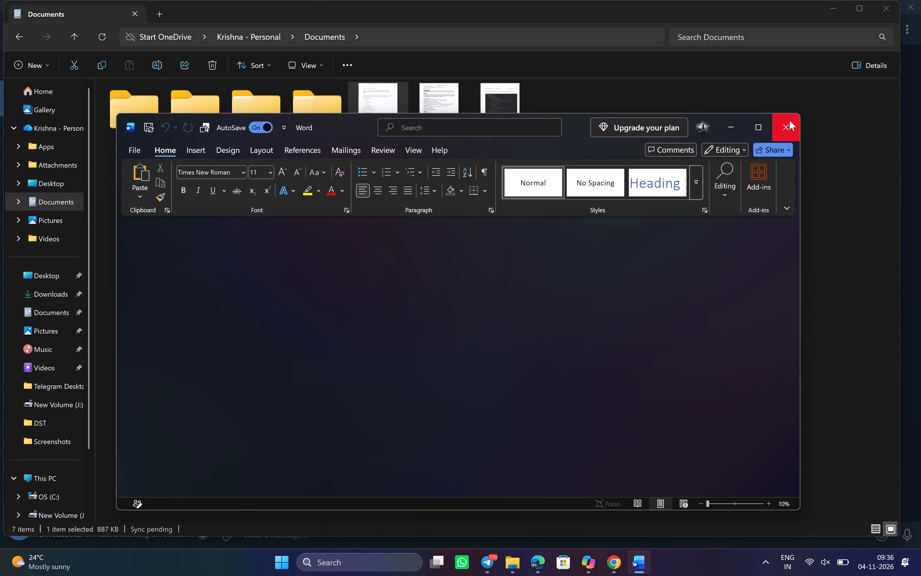
{"action": "left_click_drag", "start_coordinate": [370, 181], "coordinate": [382, 106]}
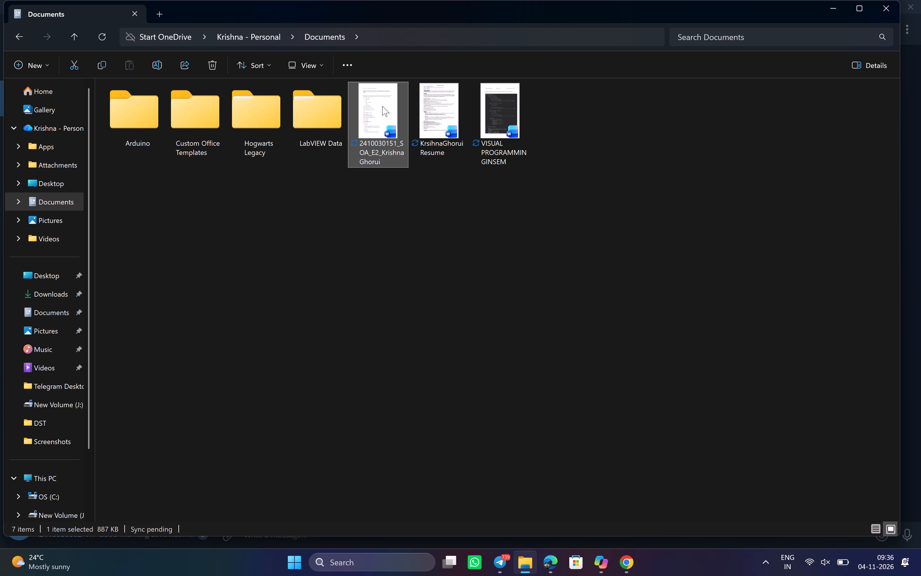
{"action": "left_click", "coordinate": [406, 224]}
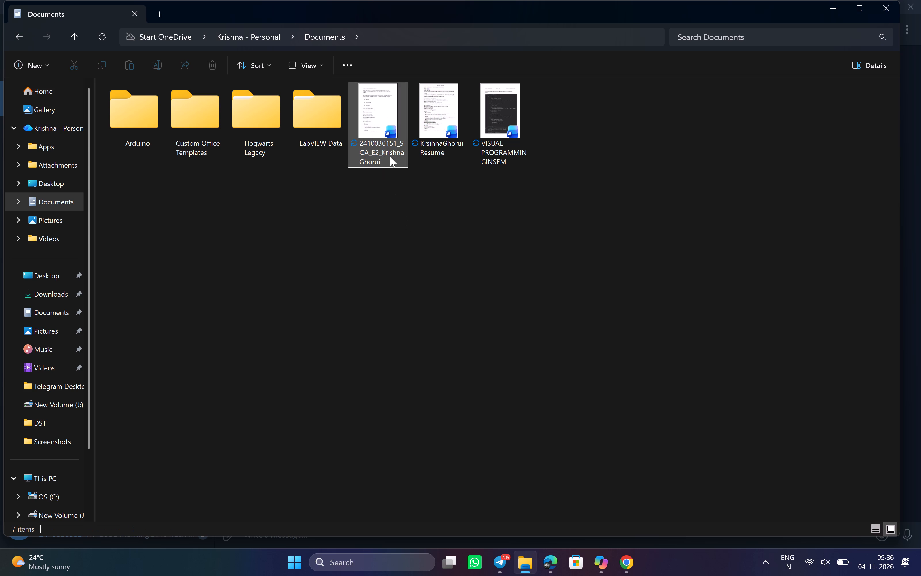
Reopen the SOA_E2 document from the Documents folder, look through it to the last page, and close it.
{"action": "double_click", "coordinate": [382, 129]}
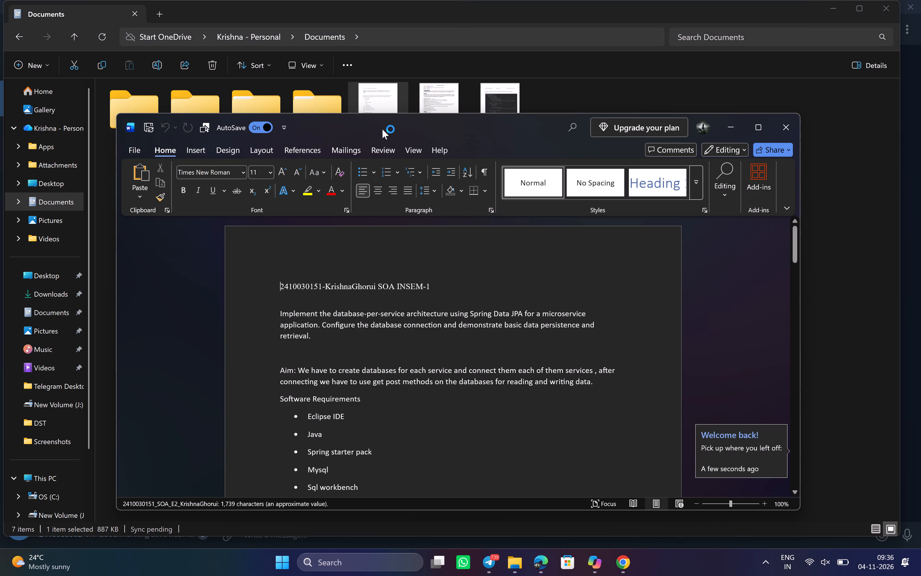
{"action": "scroll", "coordinate": [419, 270], "scroll_direction": "down", "scroll_amount": 4}
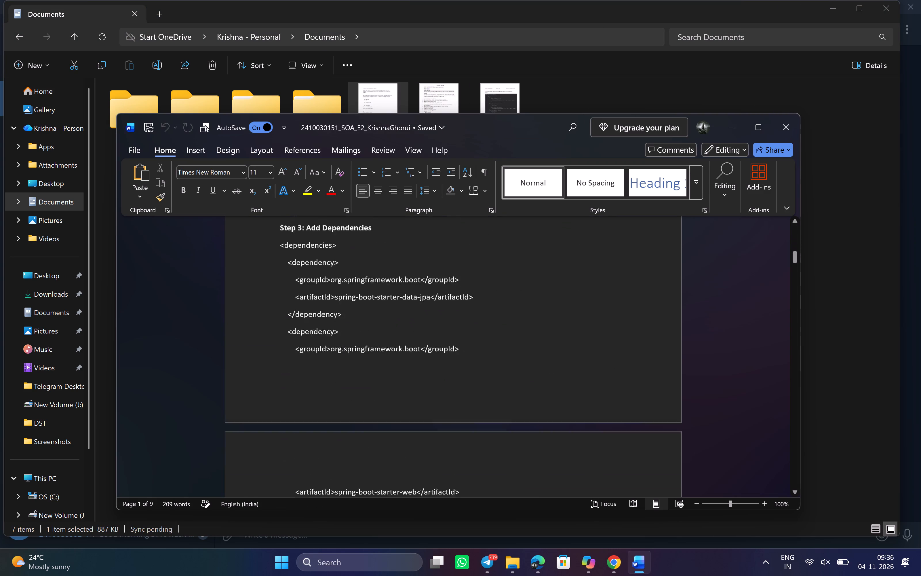
{"action": "scroll", "coordinate": [419, 270], "scroll_direction": "down", "scroll_amount": 1}
{"action": "scroll", "coordinate": [419, 270], "scroll_direction": "down", "scroll_amount": 20}
{"action": "scroll", "coordinate": [419, 270], "scroll_direction": "down", "scroll_amount": 10}
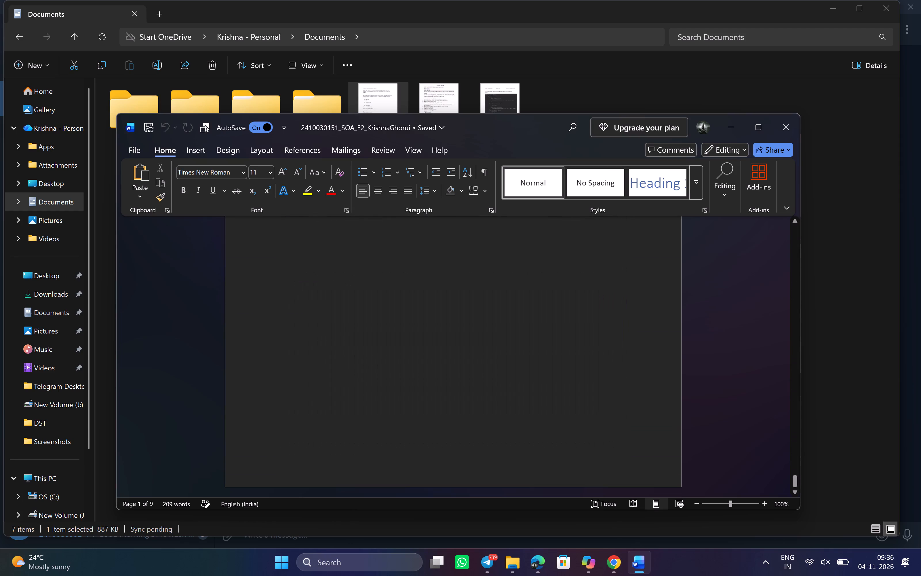
{"action": "scroll", "coordinate": [419, 270], "scroll_direction": "down", "scroll_amount": 2}
{"action": "left_click", "coordinate": [778, 124]}
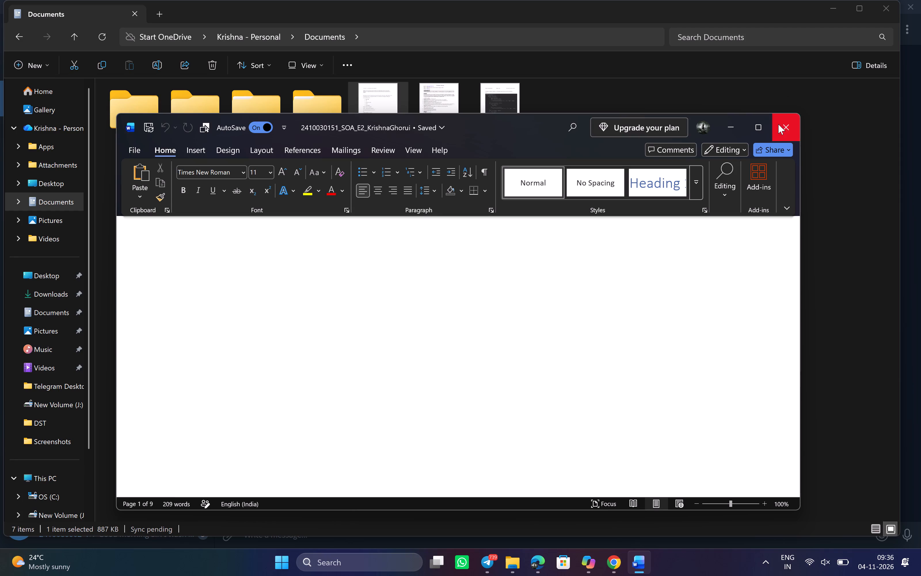
Delete the SOA_E2 and VISUAL PROGRAMMINGINSEM Word documents from the Documents folder, keeping the resume.
{"action": "left_click_drag", "start_coordinate": [390, 173], "coordinate": [374, 95]}
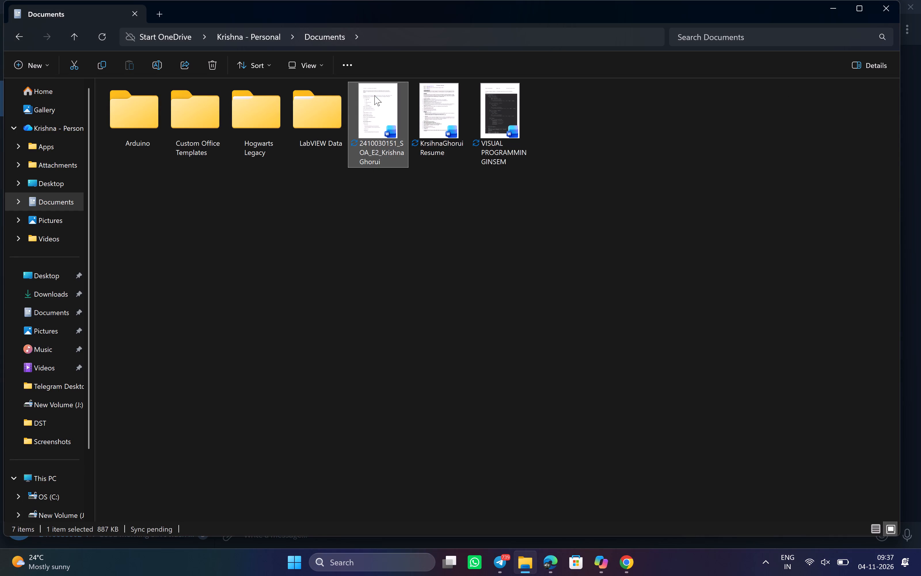
{"action": "key", "text": "Delete"}
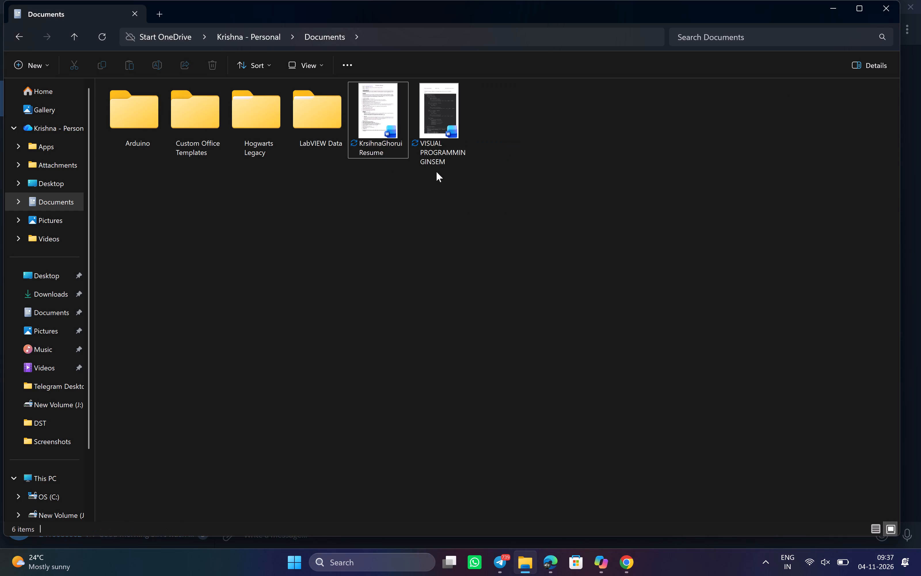
{"action": "left_click_drag", "start_coordinate": [436, 172], "coordinate": [438, 96]}
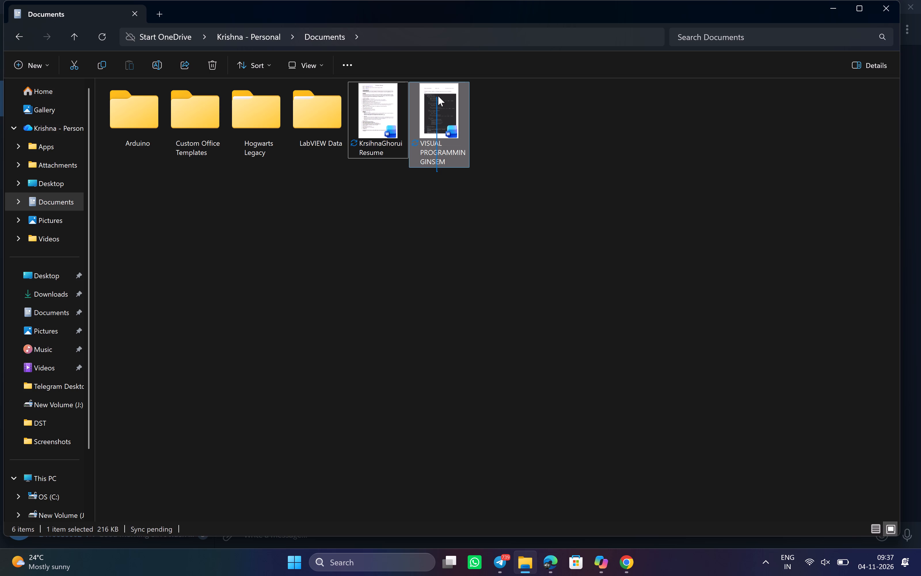
{"action": "key", "text": "Delete"}
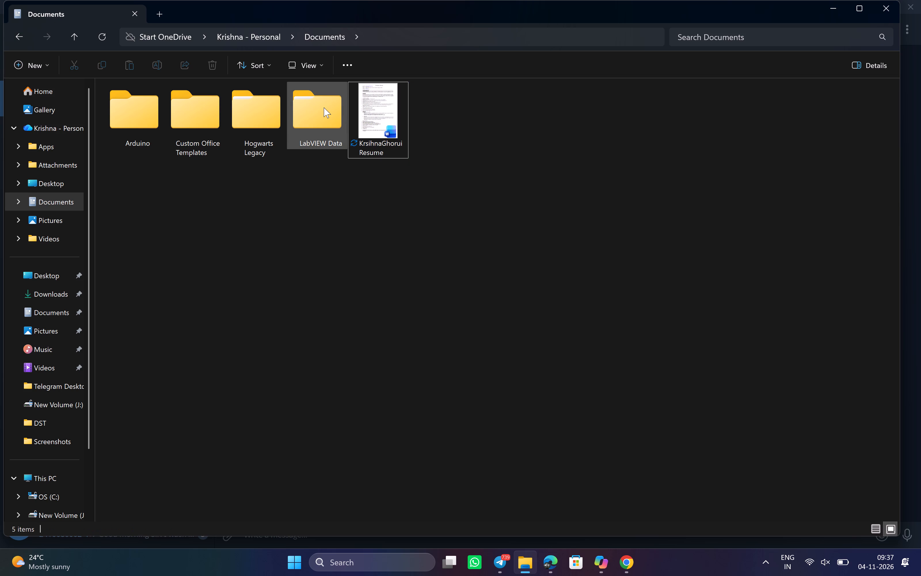
Open the LabVIEW Data folder in Documents to check what it contains.
{"action": "double_click", "coordinate": [324, 107]}
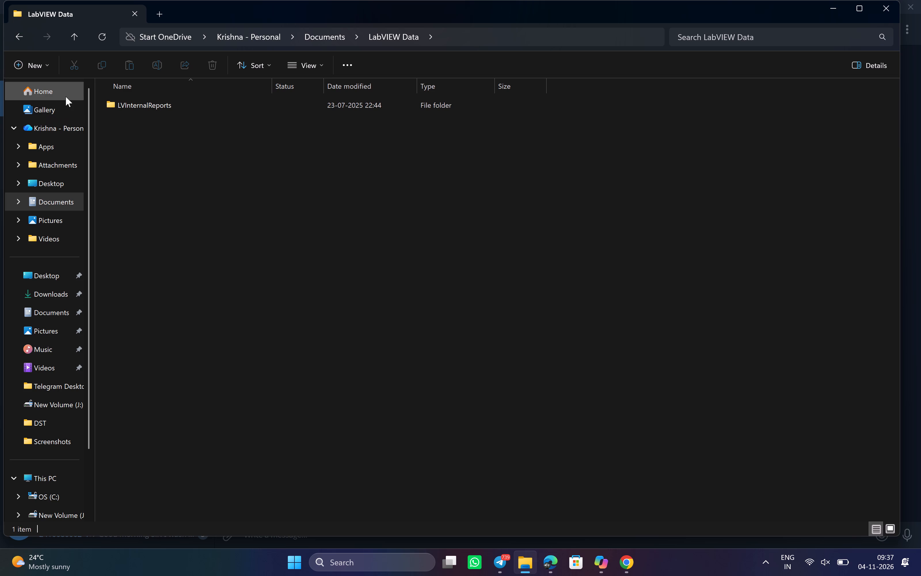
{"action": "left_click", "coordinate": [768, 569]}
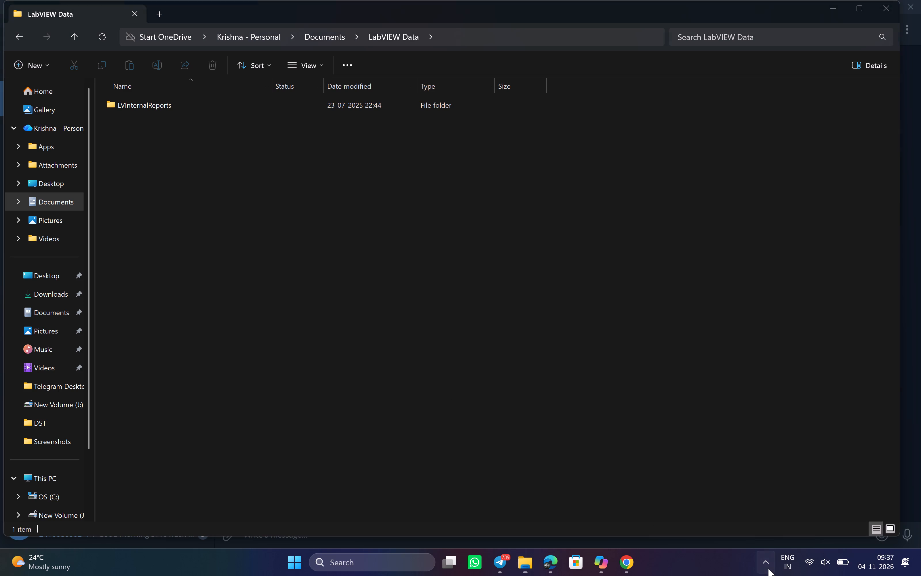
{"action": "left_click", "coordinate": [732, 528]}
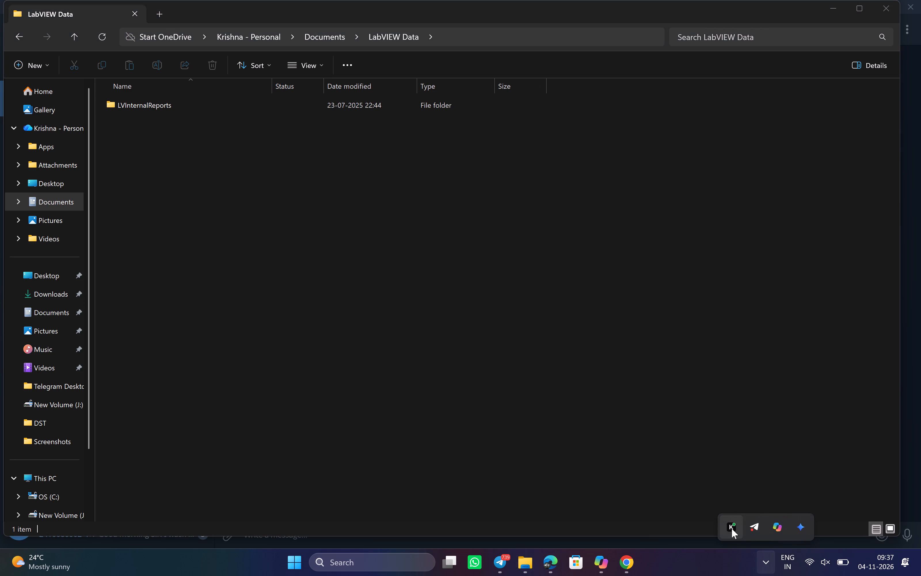